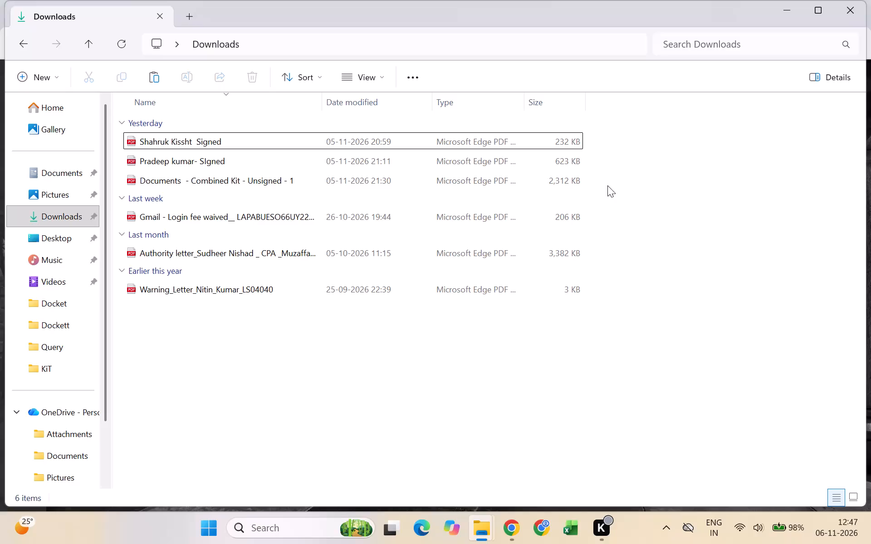
Open HP Scan from the desktop and set the Save as PDF shortcut's page sides to 1-sided.
click(379, 447)
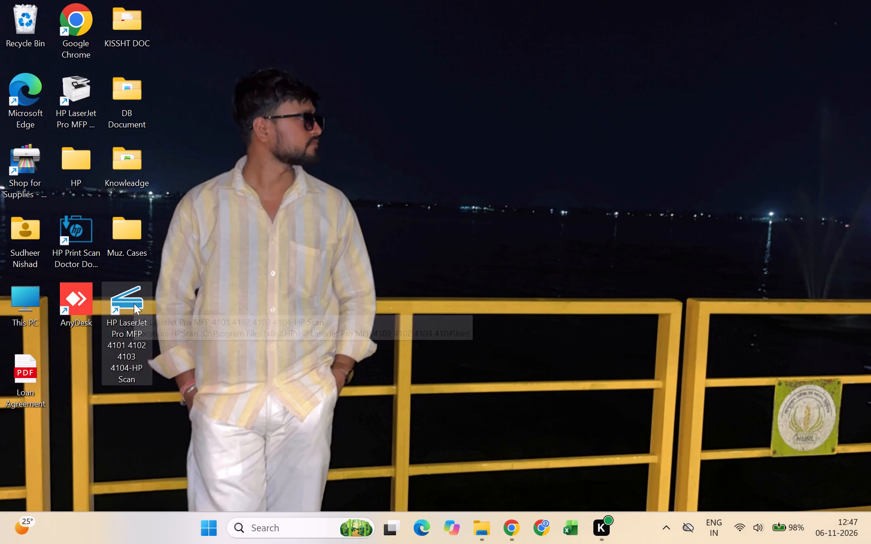
double_click(134, 303)
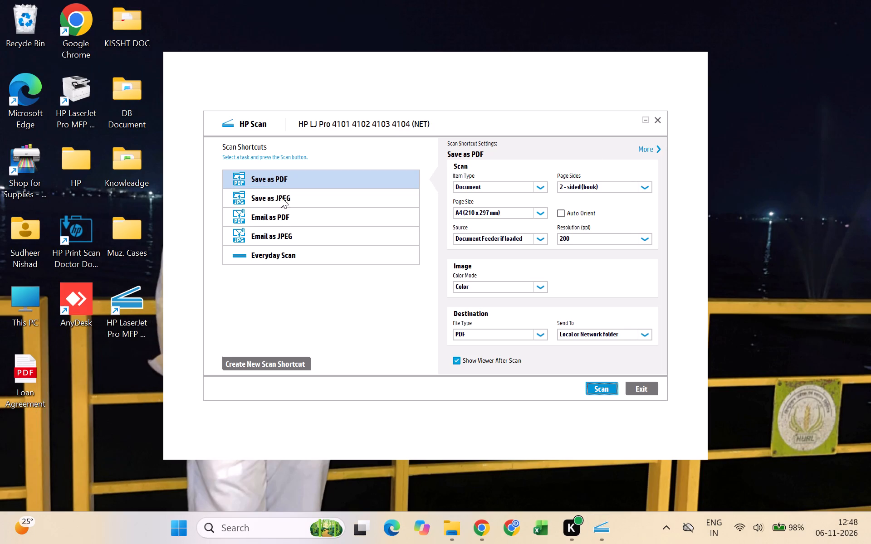
click(641, 187)
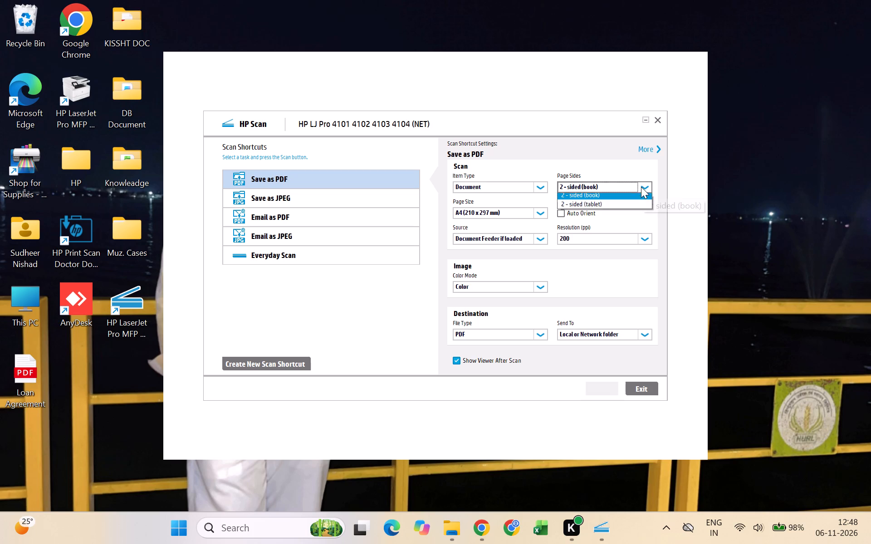
click(595, 196)
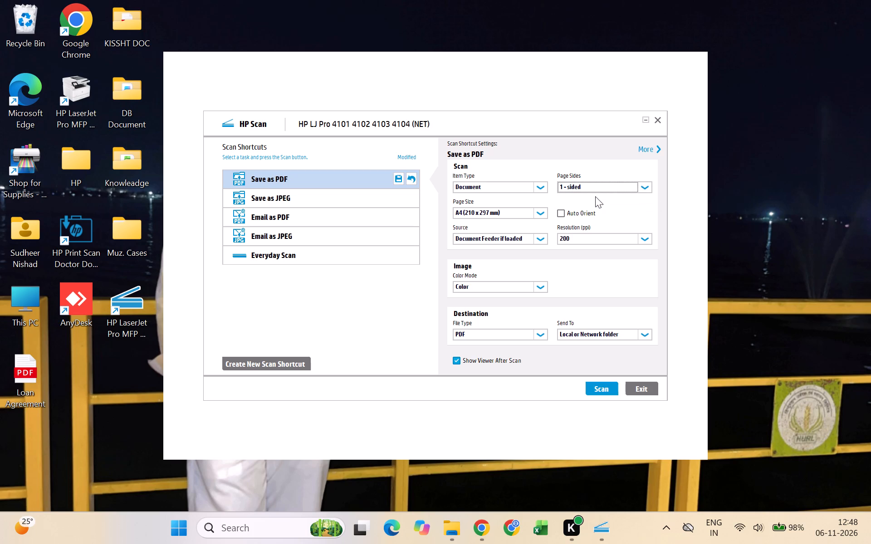
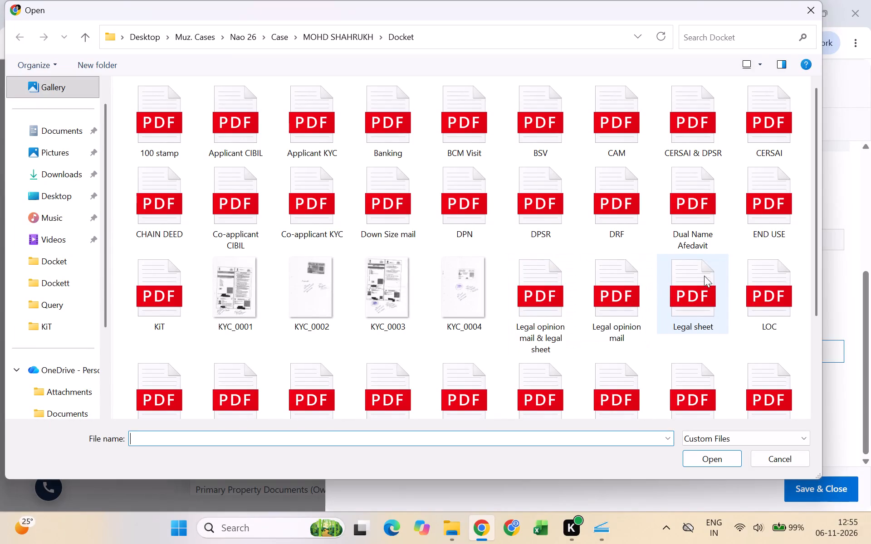
Look through the files in the Docket case folder for the document to upload.
scroll(646, 309, down, 1)
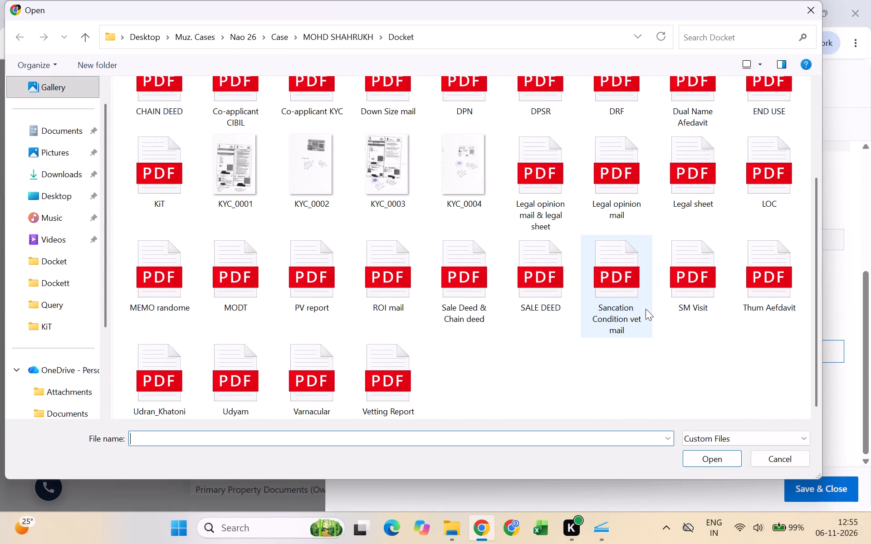
scroll(609, 310, down, 2)
scroll(436, 355, down, 1)
scroll(436, 355, up, 1)
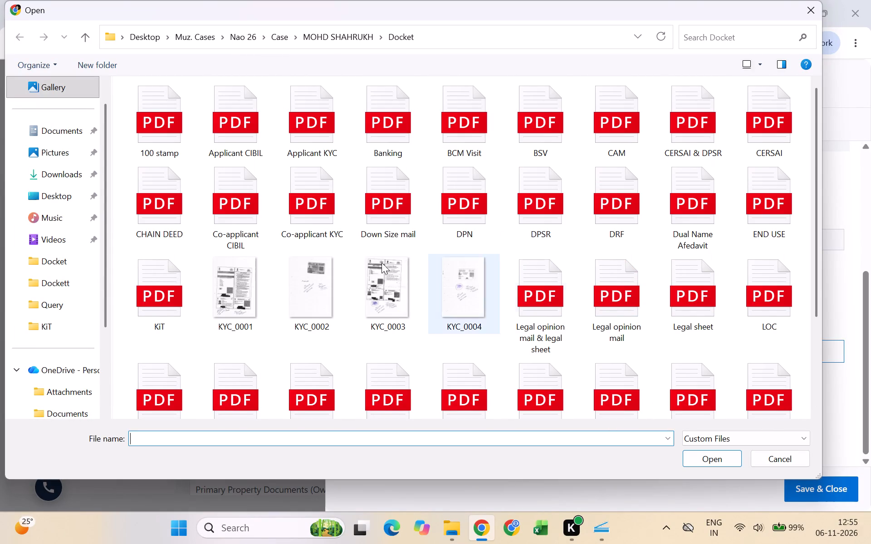
scroll(456, 220, down, 1)
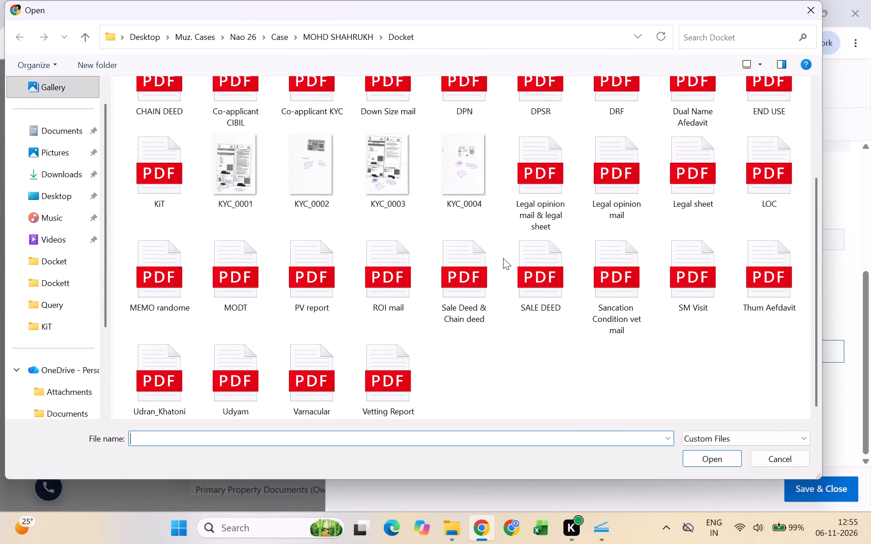
scroll(503, 258, right, 1)
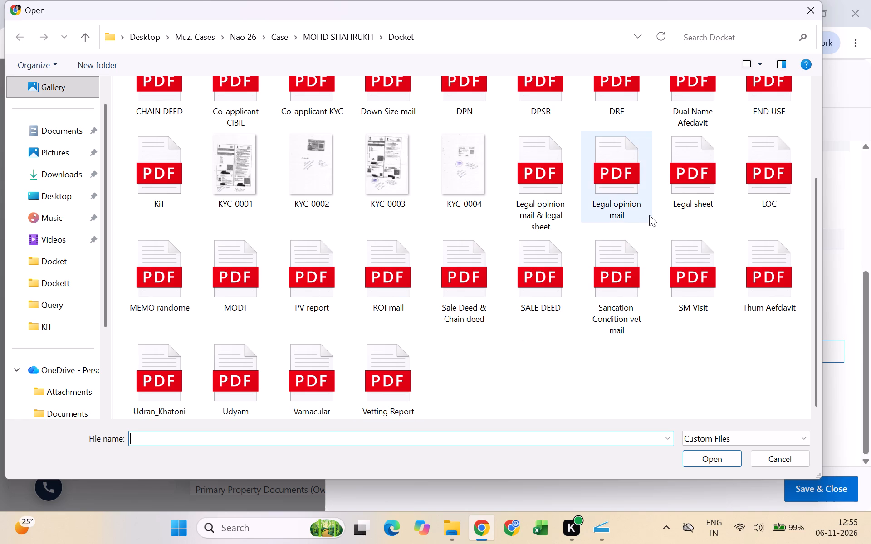
scroll(649, 215, up, 1)
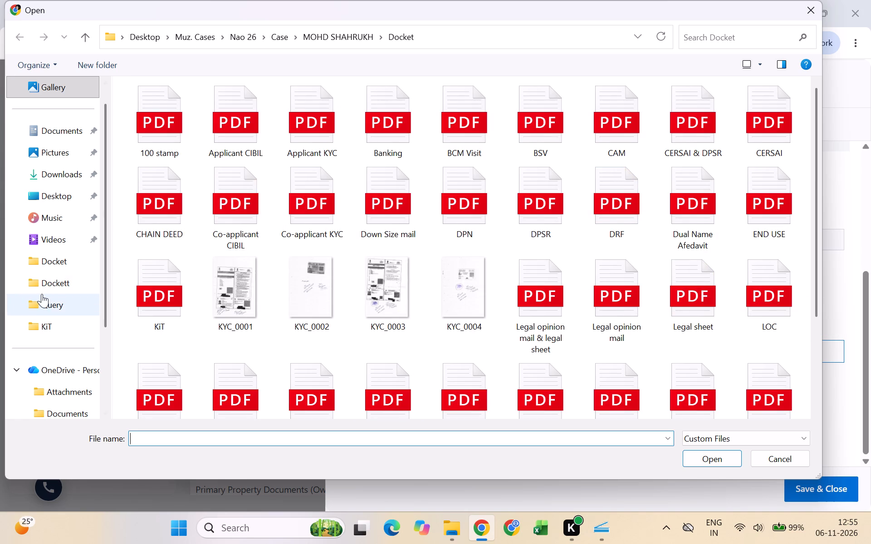
Switch the upload file selection to the Dockett folder.
double_click(53, 284)
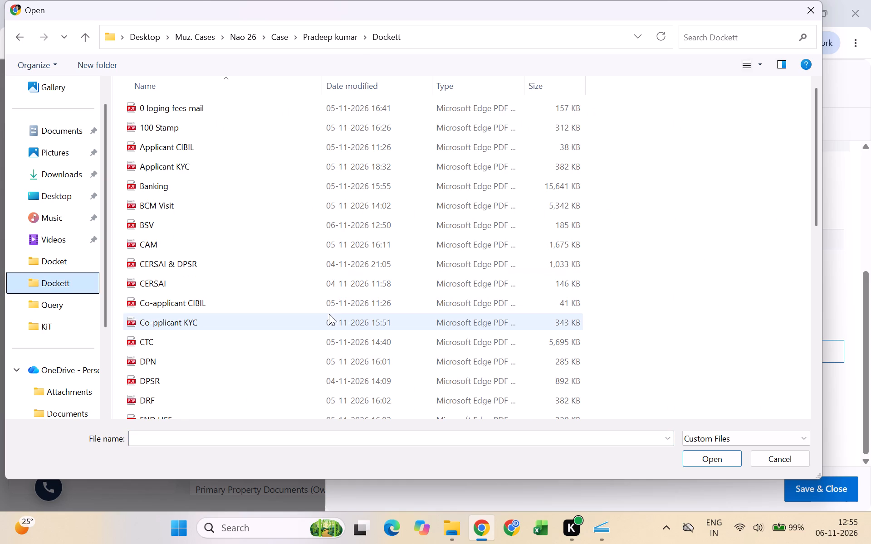
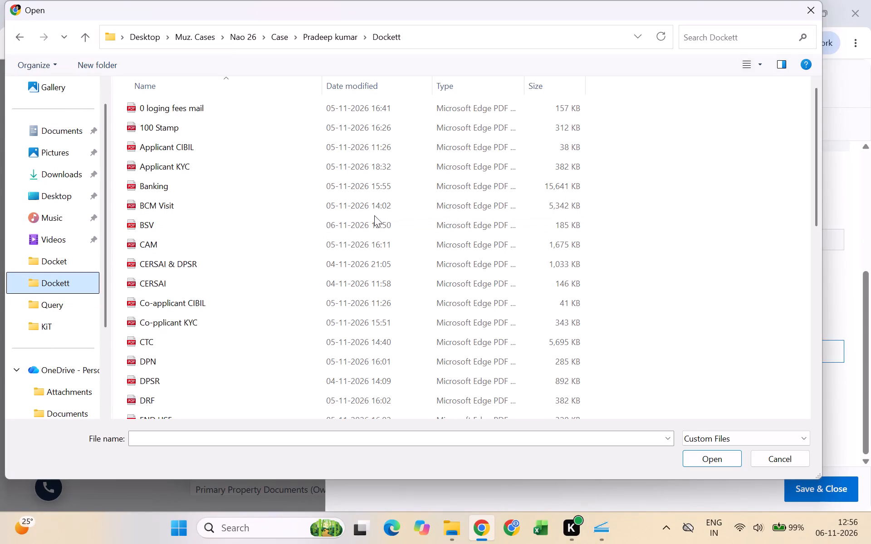
Upload the Indeminity Bond PDF from the Dockett folder as the applicant's other document.
scroll(140, 318, down, 4)
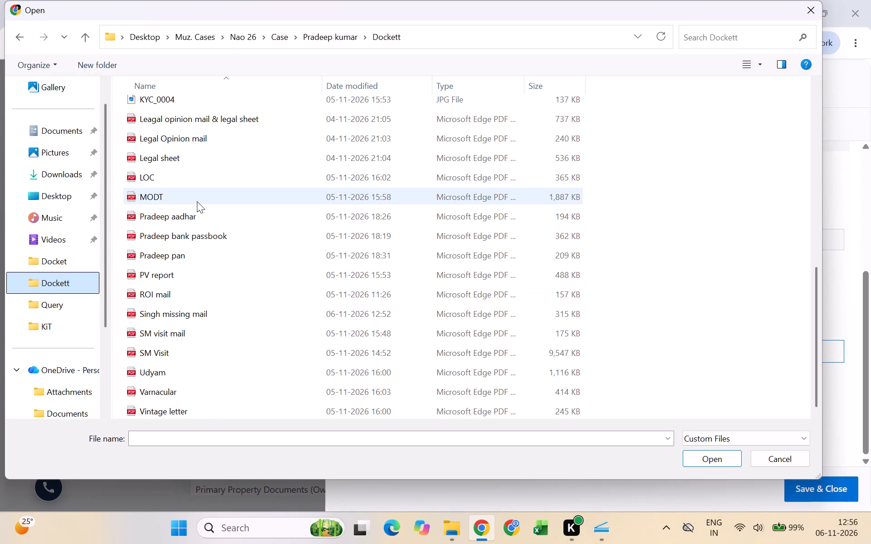
scroll(197, 201, up, 1)
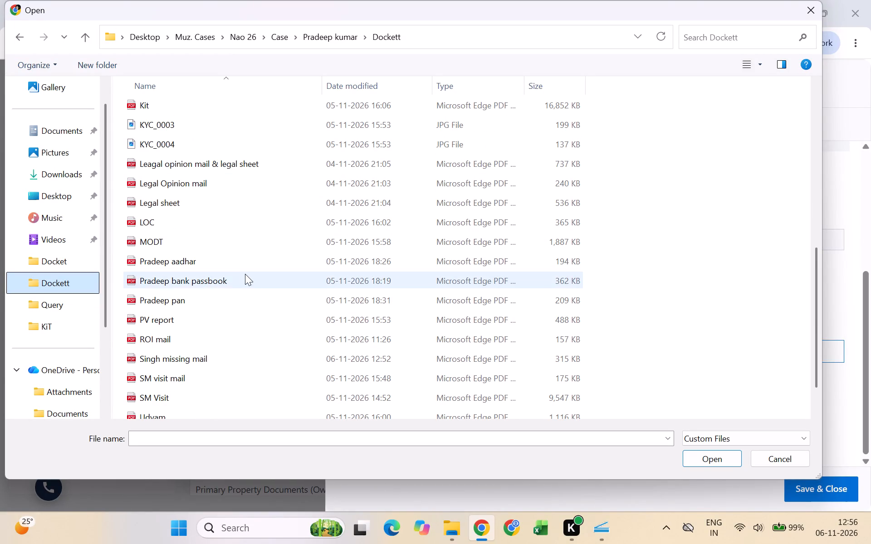
scroll(245, 274, up, 2)
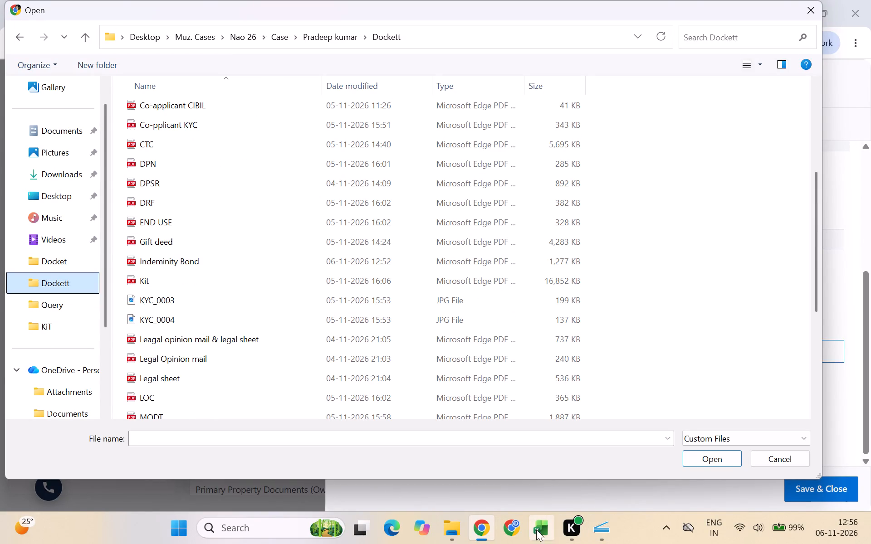
click(479, 531)
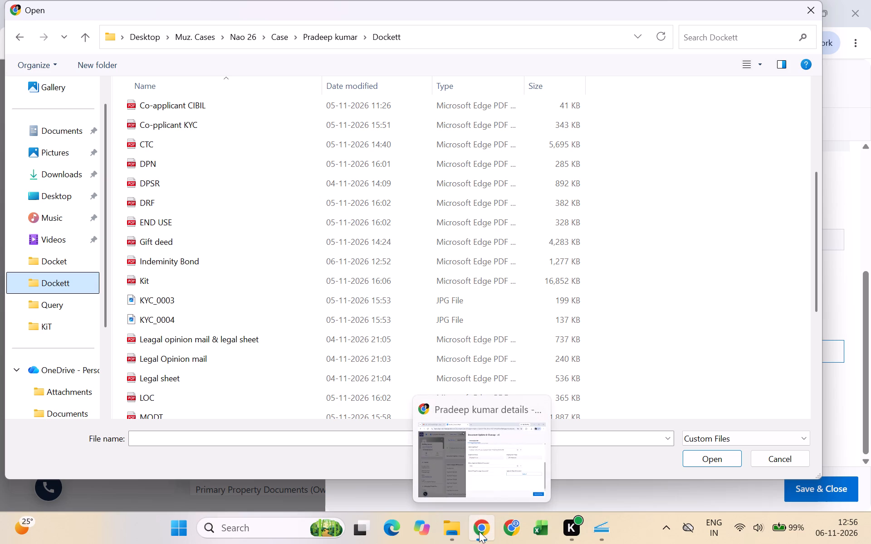
click(289, 264)
click(702, 459)
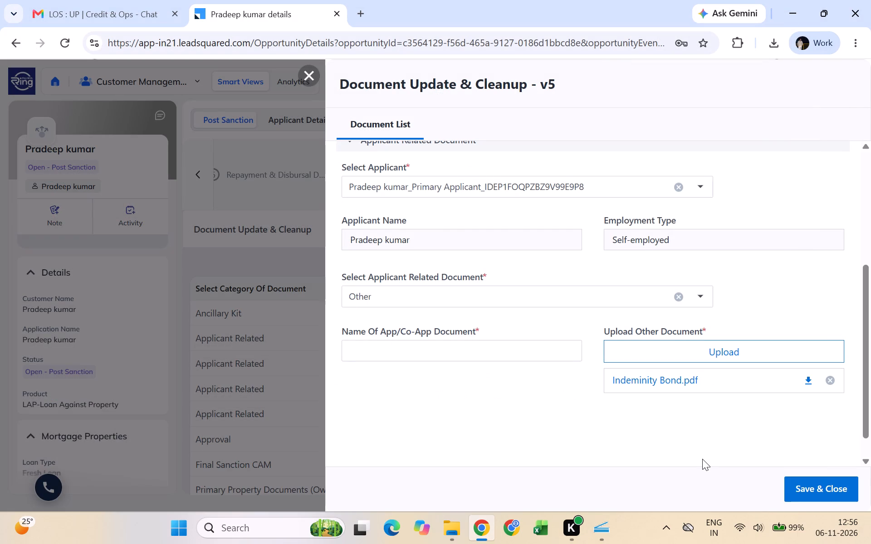
Fill in the App/Co-App document name as Indeminity Bond, copied from the uploaded file's name, and save and close the form.
drag(681, 381, 605, 389)
key(ctrl+c)
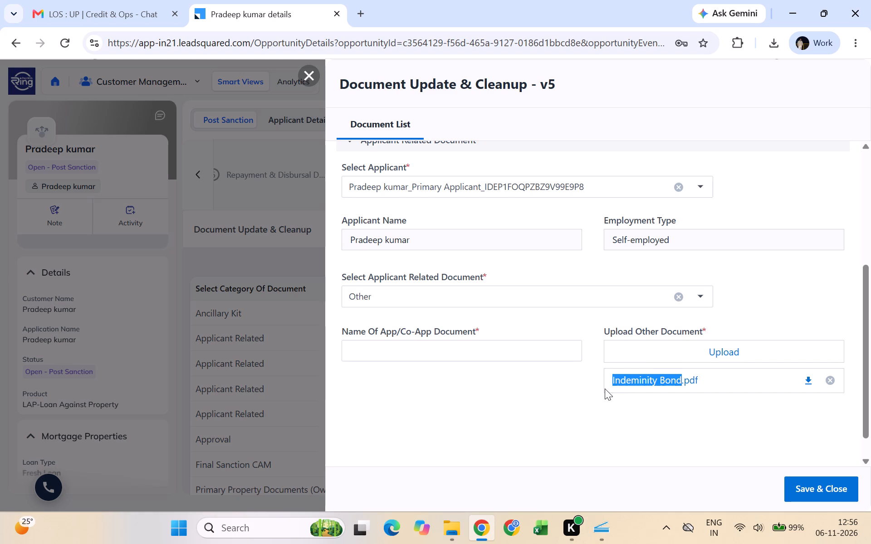
click(484, 349)
key(ctrl+v)
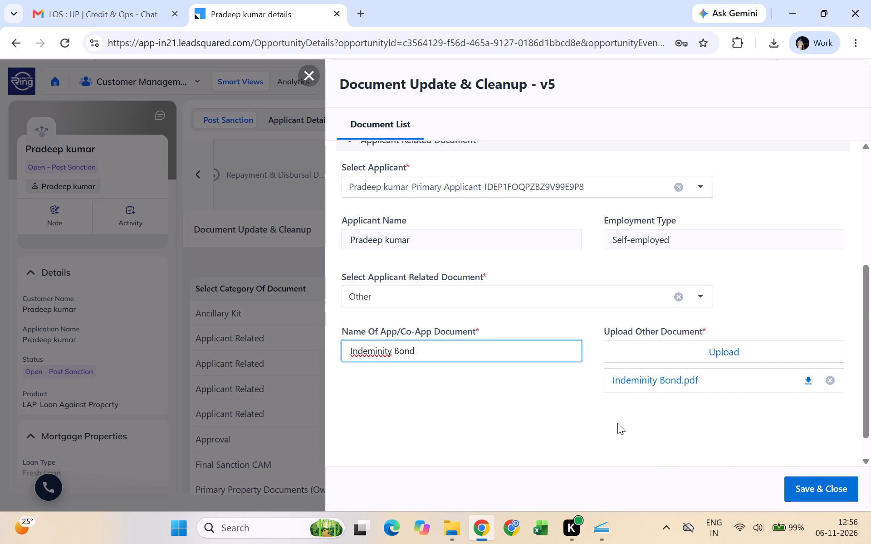
click(802, 486)
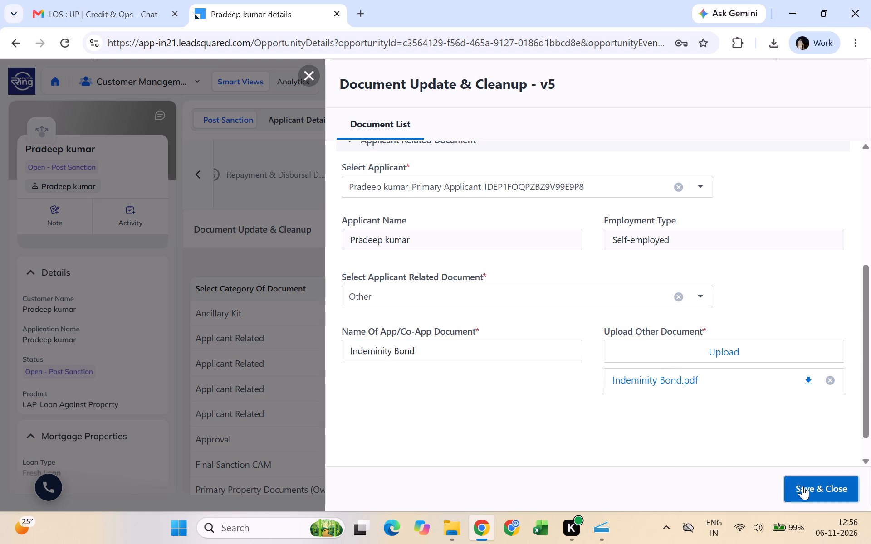
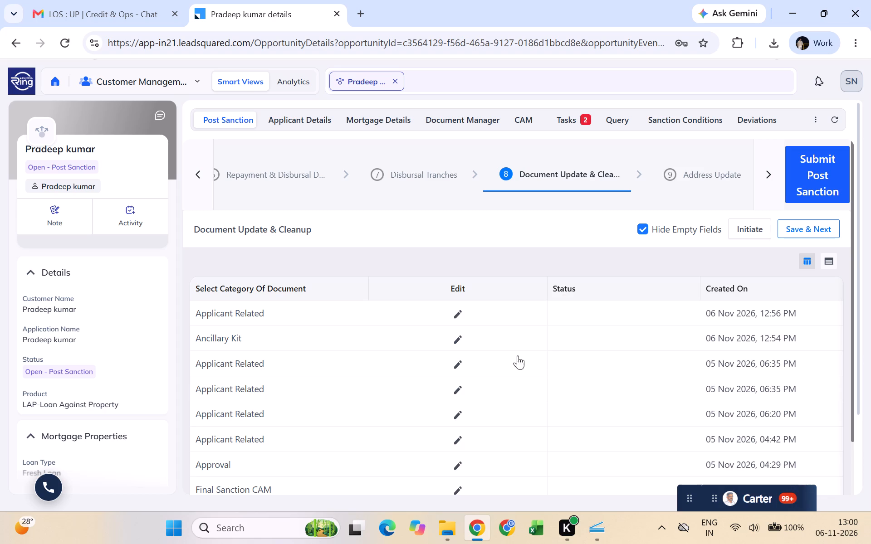
Start a new Document Update & Cleanup entry with category Reports and report type Legal Vetting Report.
scroll(663, 273, right, 1)
scroll(495, 393, down, 12)
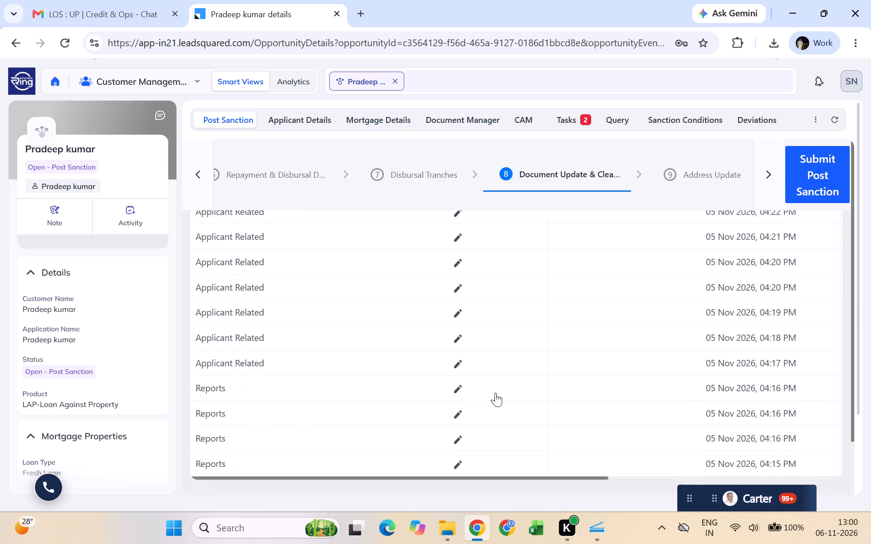
scroll(609, 343, up, 7)
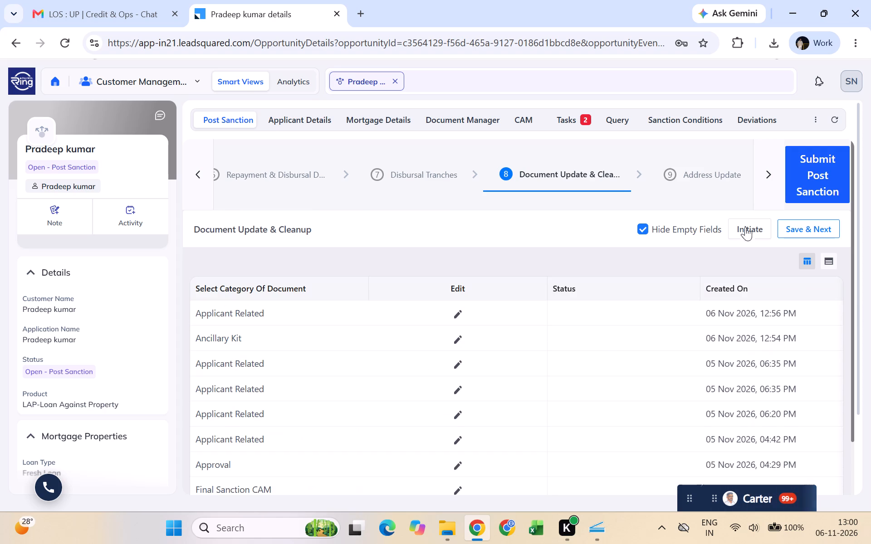
click(749, 222)
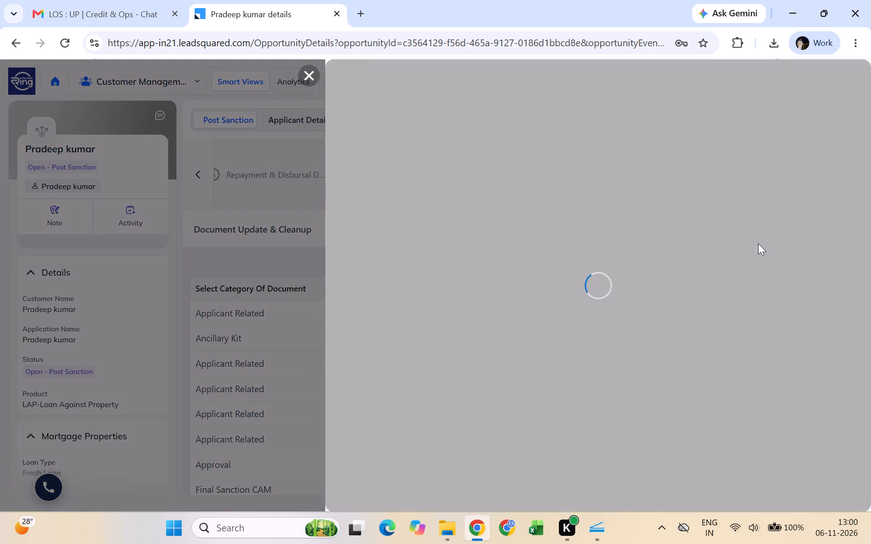
scroll(479, 330, down, 1)
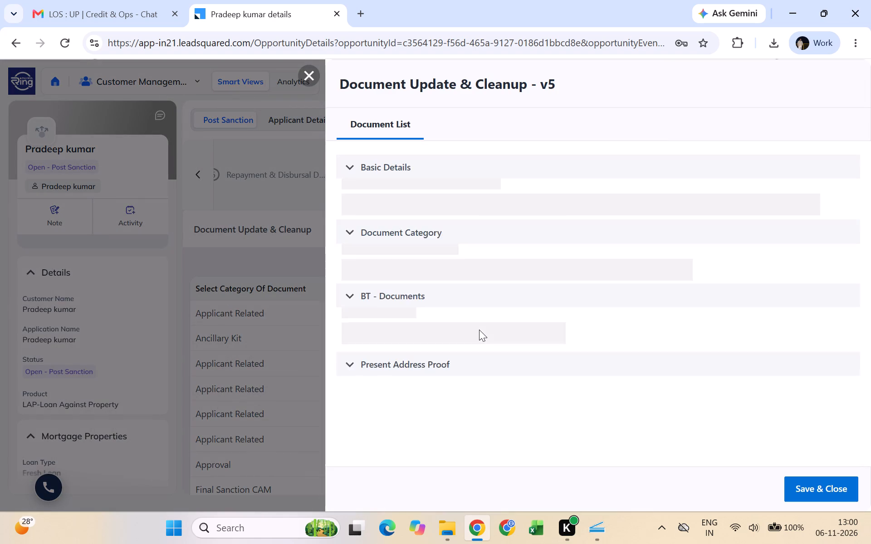
drag(465, 297, 421, 386)
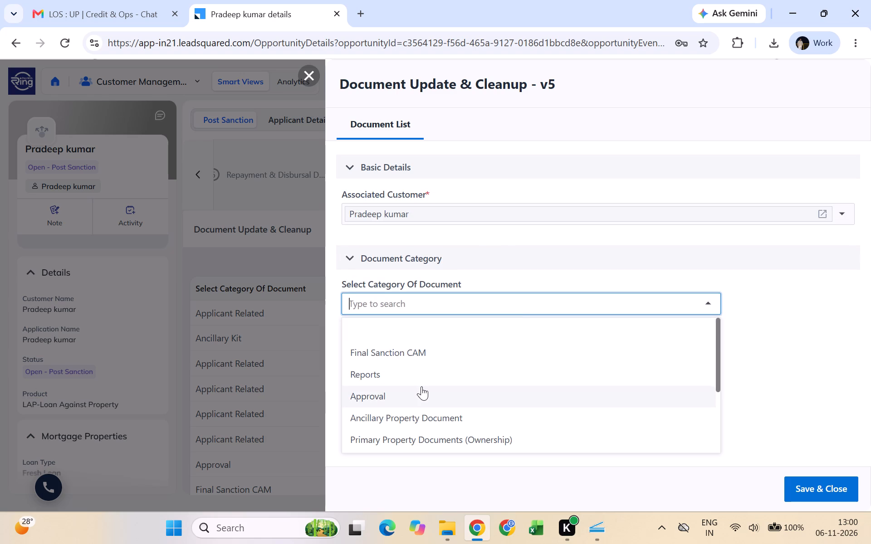
scroll(421, 386, down, 1)
click(444, 355)
scroll(520, 352, down, 2)
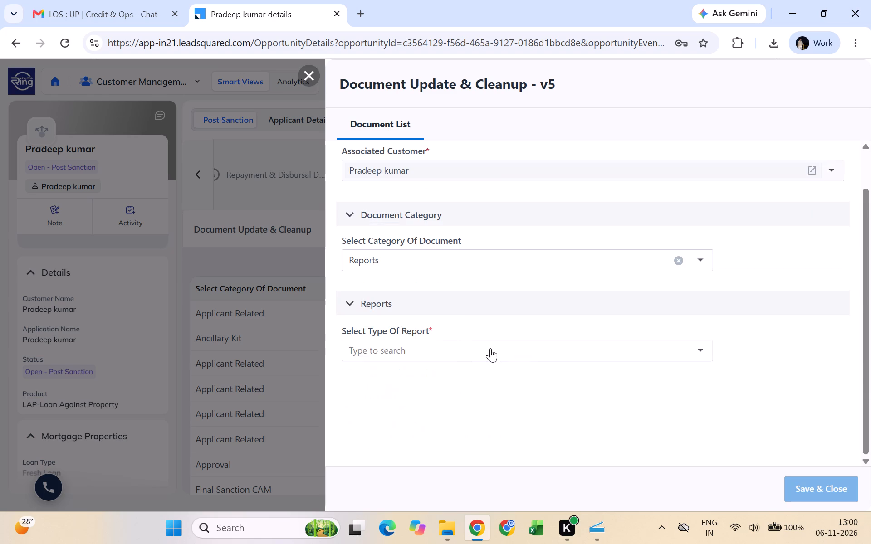
click(470, 354)
scroll(415, 444, down, 3)
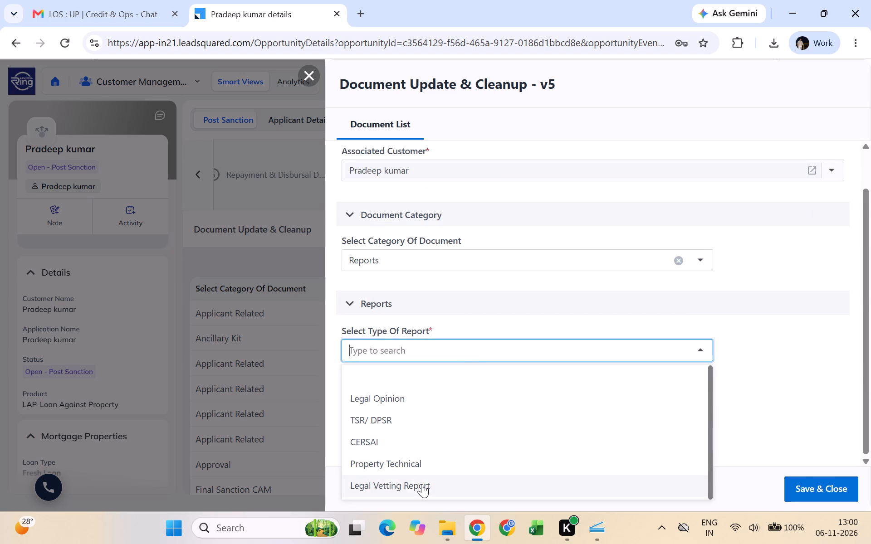
click(422, 484)
Look through the Dockett folder for a legal vetting report PDF to upload, and close the file selection.
click(490, 408)
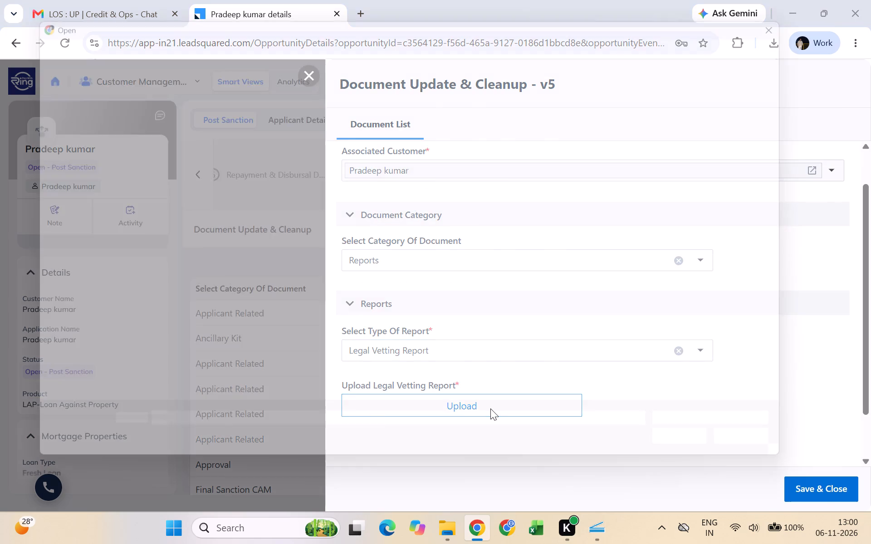
scroll(182, 338, down, 13)
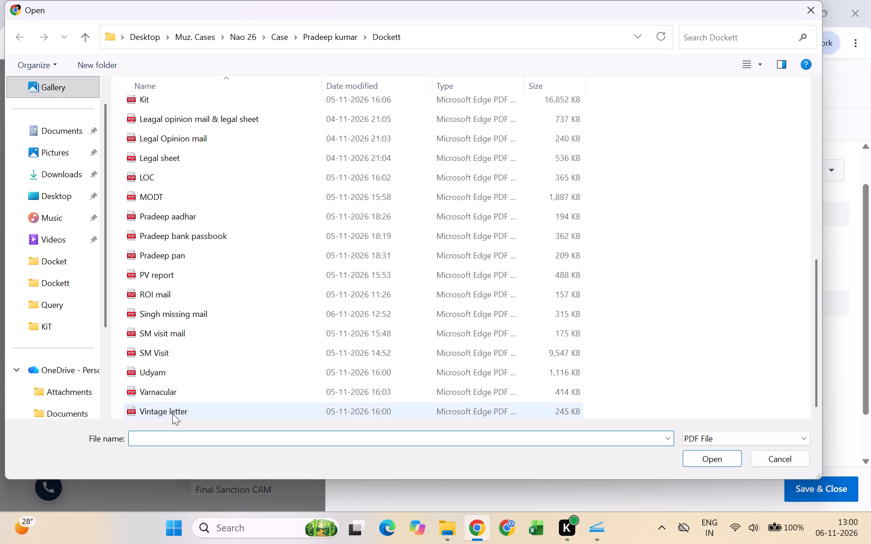
double_click(78, 291)
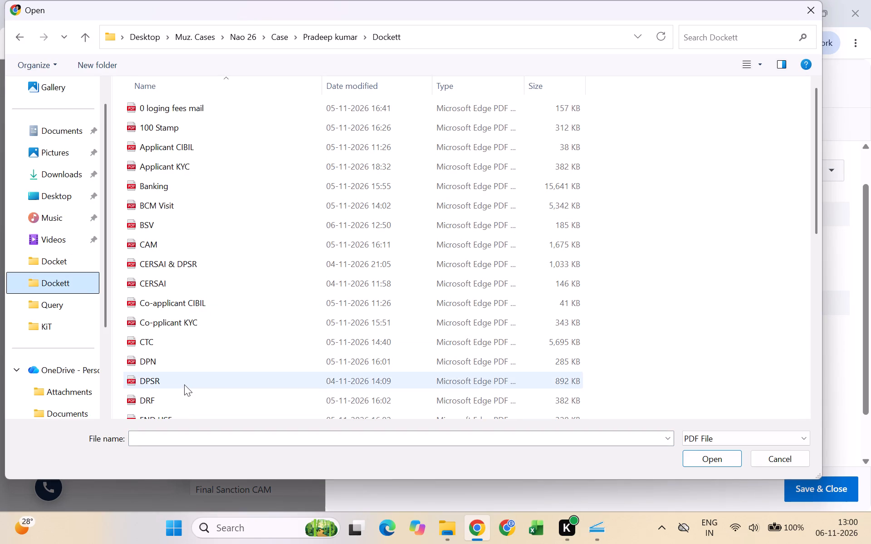
scroll(184, 384, down, 7)
scroll(241, 406, down, 6)
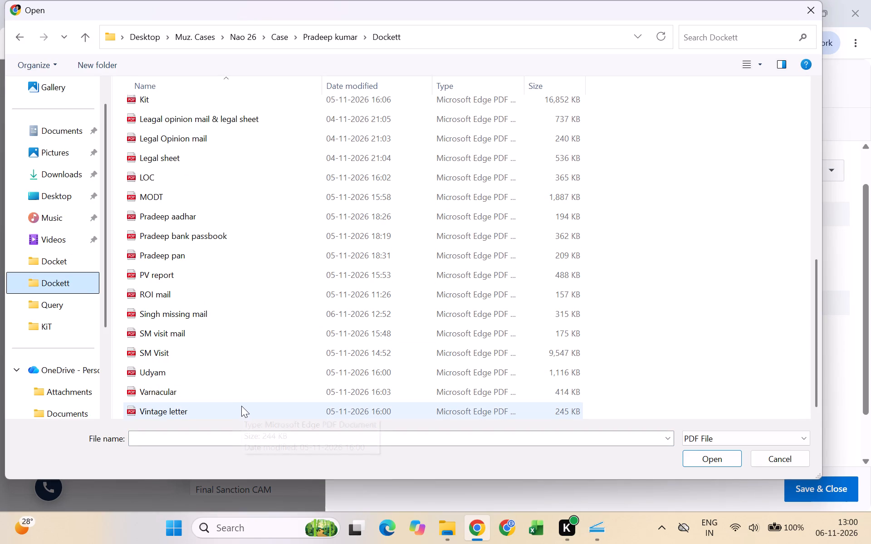
click(813, 4)
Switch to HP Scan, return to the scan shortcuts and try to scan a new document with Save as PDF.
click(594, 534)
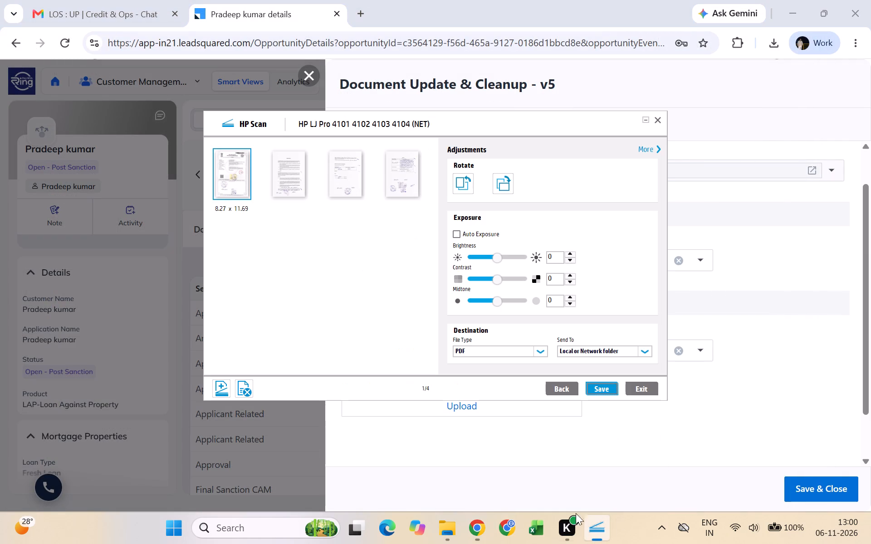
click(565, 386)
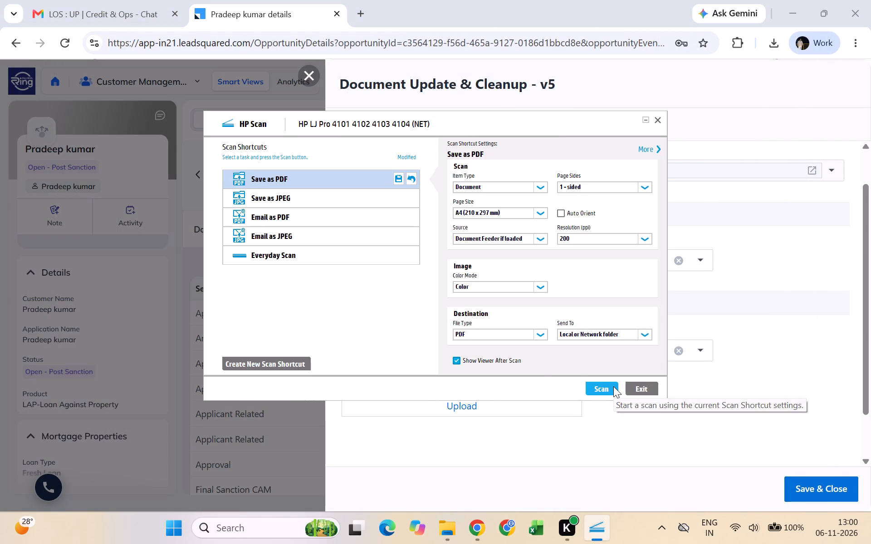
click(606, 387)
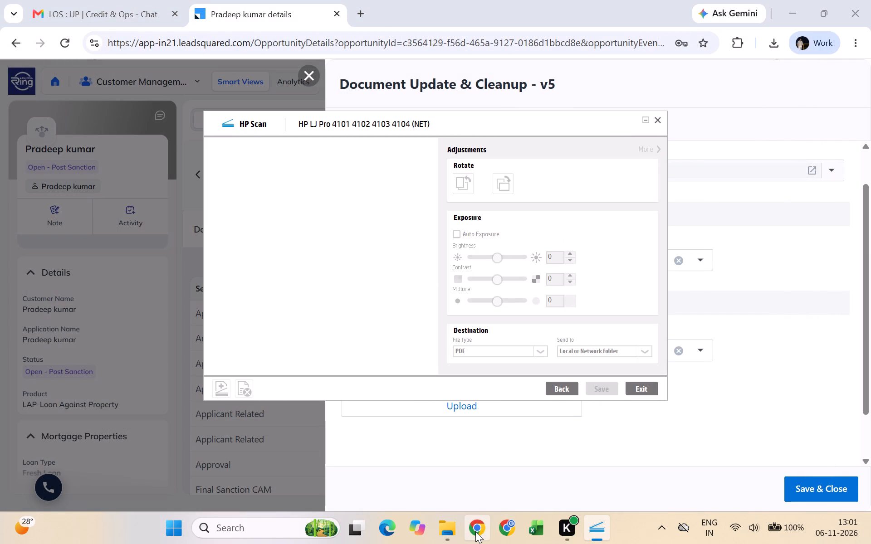
Switch to Gmail in Chrome and search the mail for the loan application number copied from the open waiver email's subject.
click(475, 531)
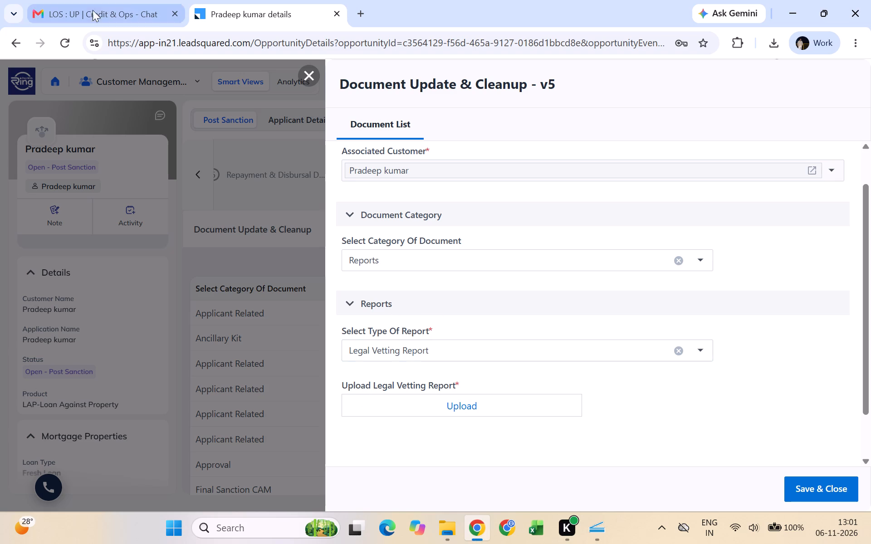
click(123, 17)
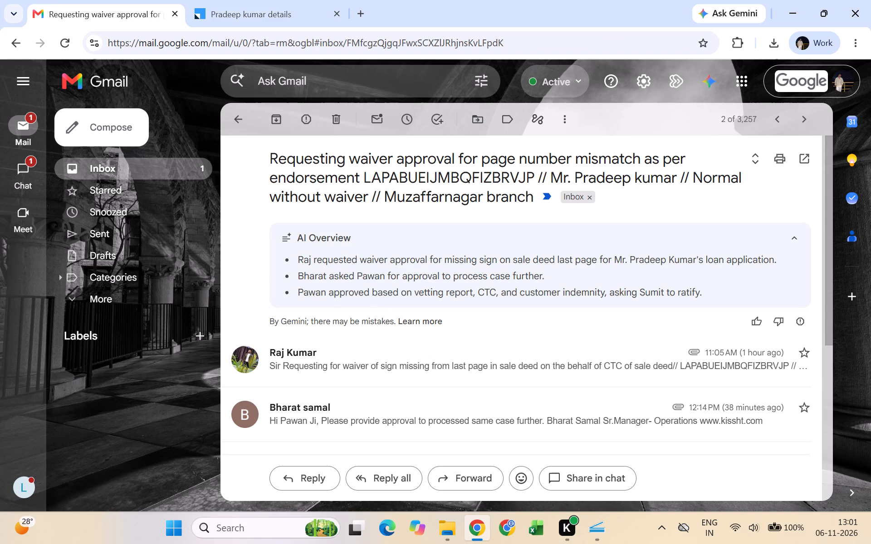
double_click(430, 176)
key(ctrl+c)
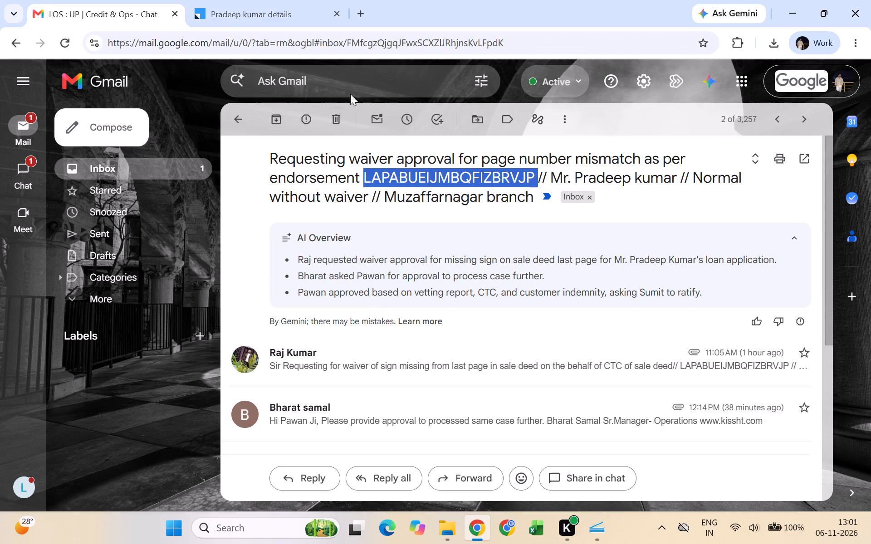
click(347, 88)
click(325, 86)
key(ctrl+v)
key(Return)
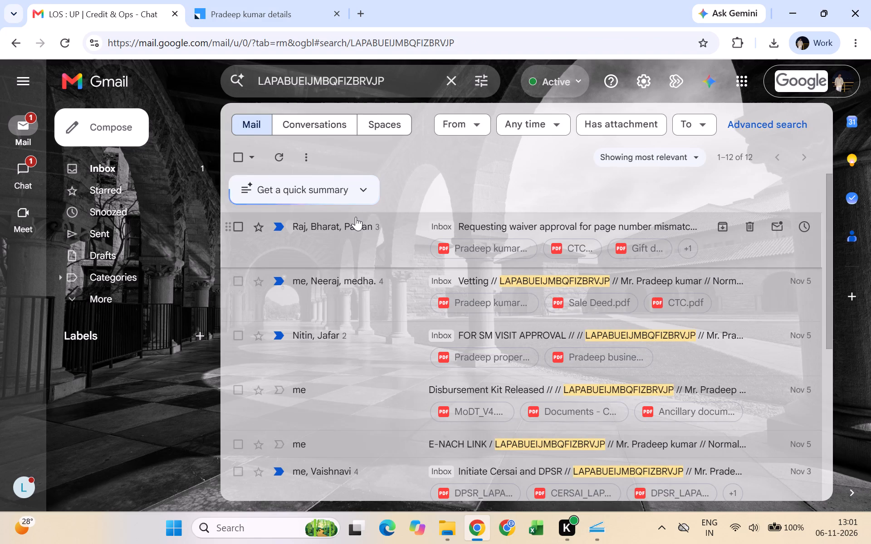
Open the Vetting email thread and download the signed vetting report PDF attached to its last message.
click(385, 301)
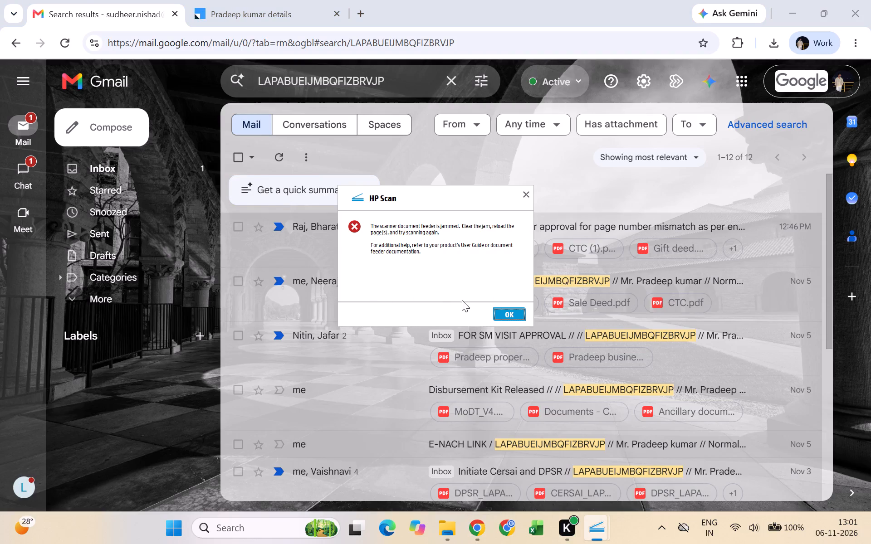
click(499, 311)
click(326, 294)
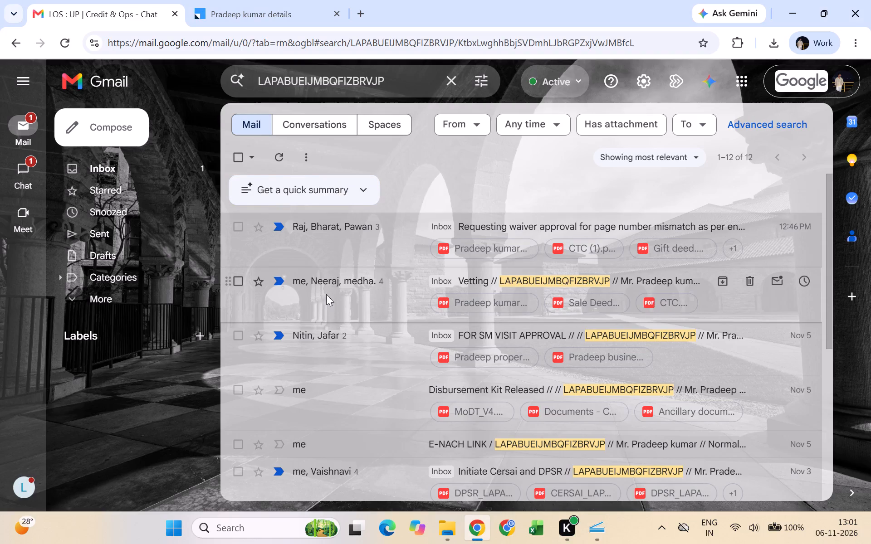
scroll(468, 397, down, 8)
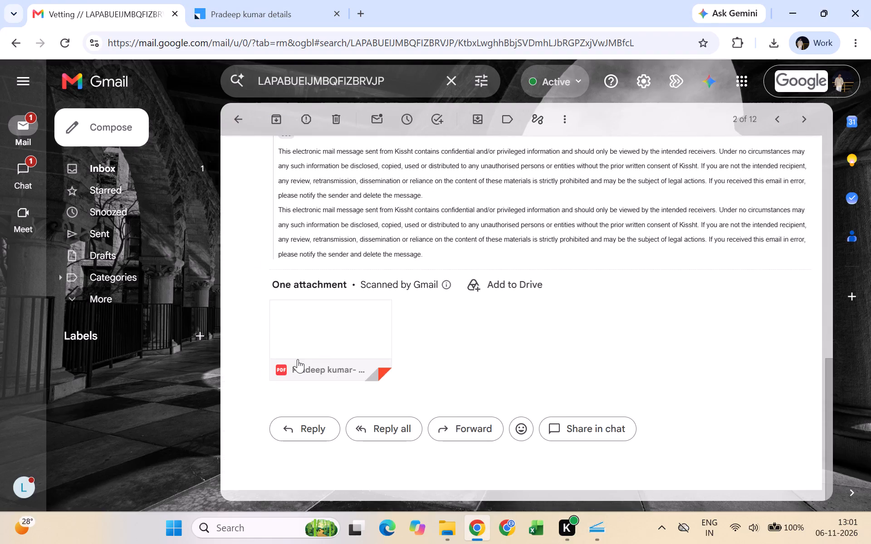
click(298, 359)
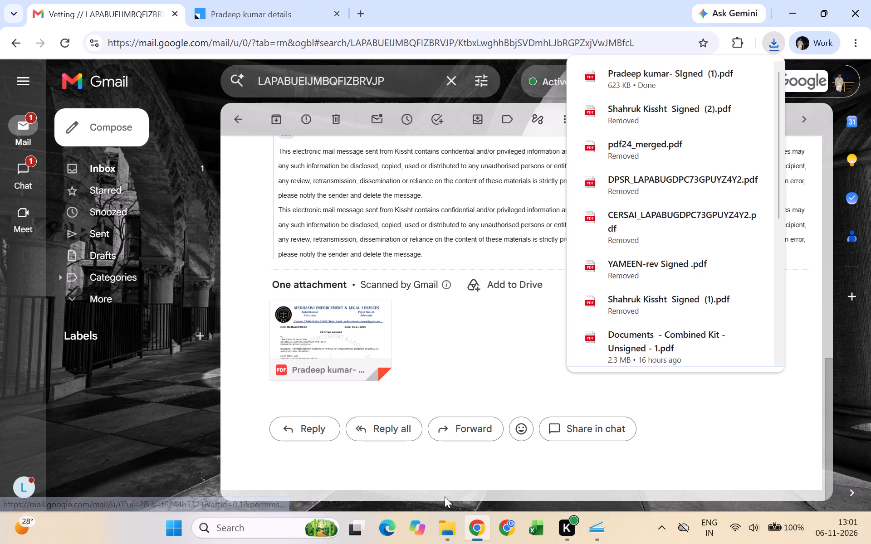
In File Explorer, copy the newly downloaded signed PDF, the (1) version, from Downloads into the Dockett folder.
click(445, 534)
click(315, 474)
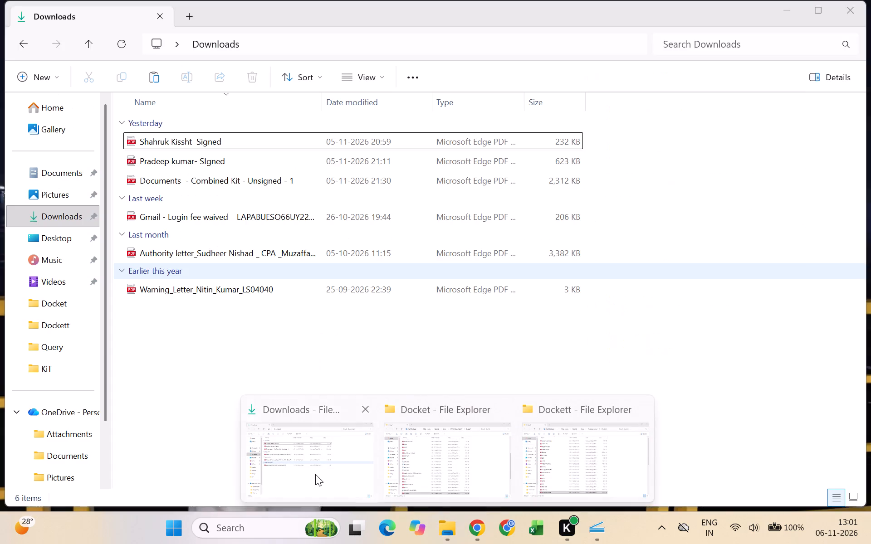
drag(75, 210, 261, 144)
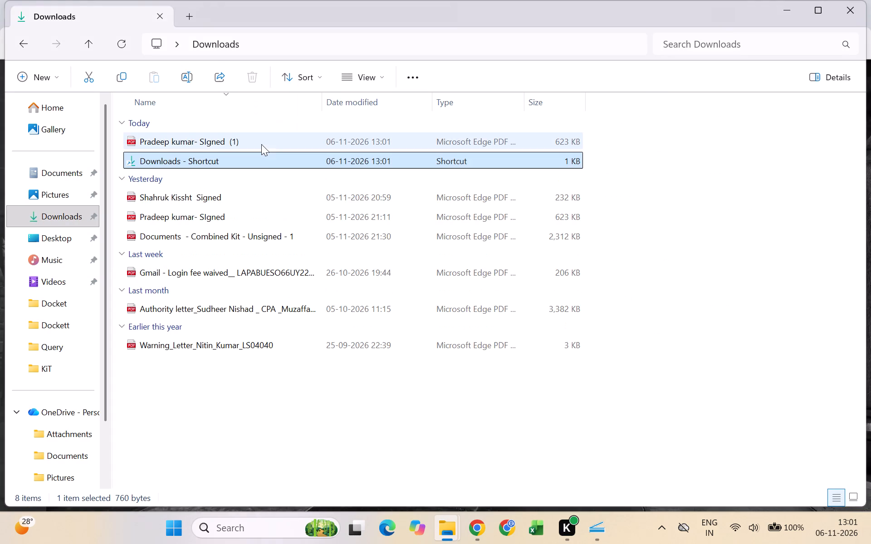
click(251, 145)
key(ctrl+c)
key(ctrl+c)
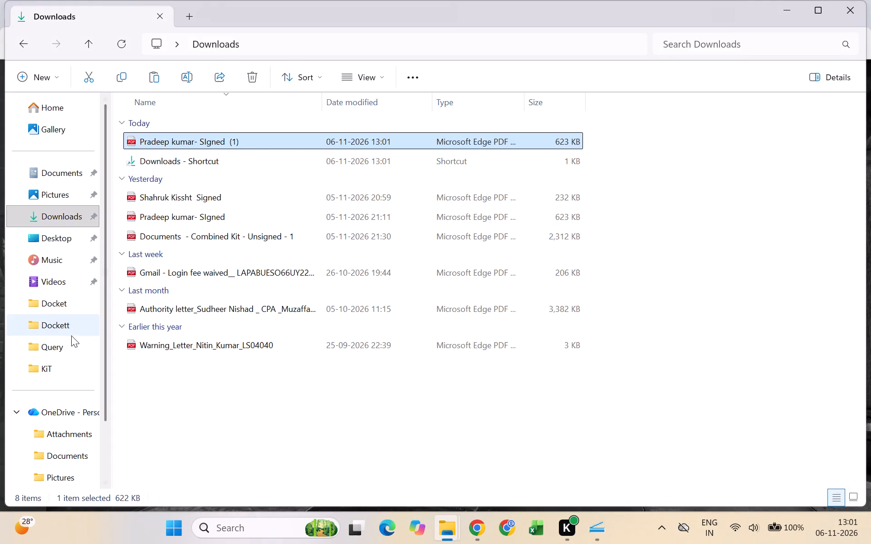
double_click(74, 322)
key(ctrl+v)
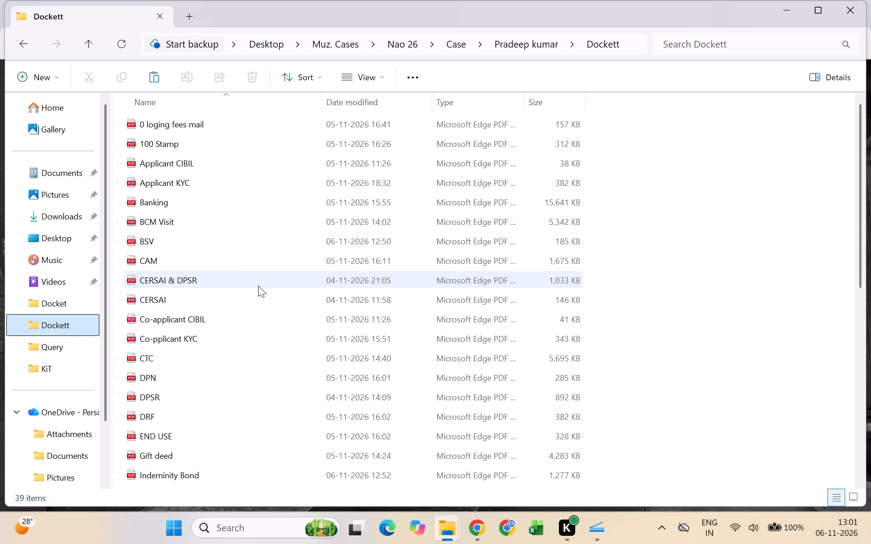
Rename the pasted signed PDF in the Dockett folder as Vetting Report.
click(192, 76)
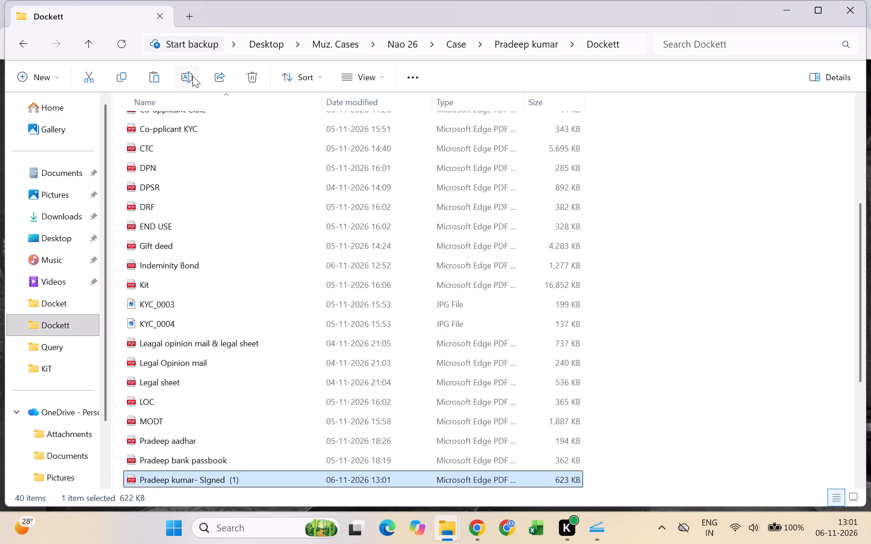
key(BackSpace)
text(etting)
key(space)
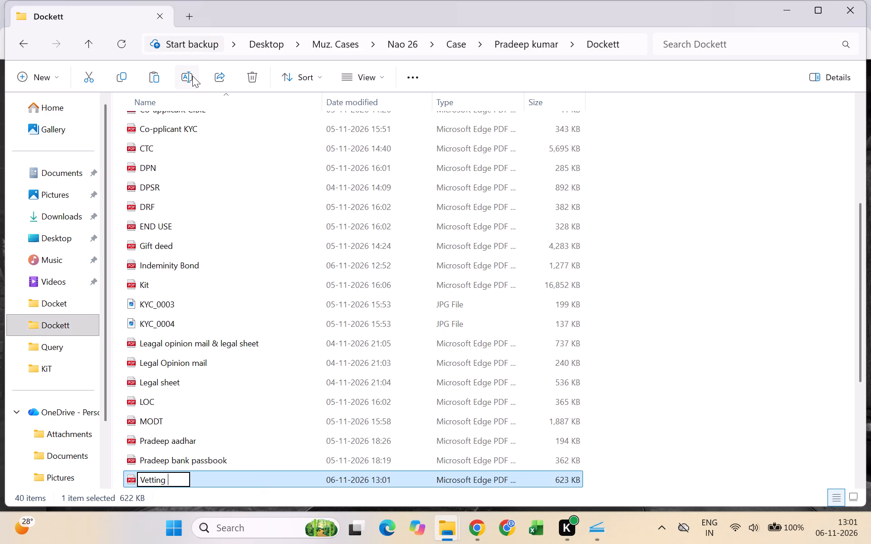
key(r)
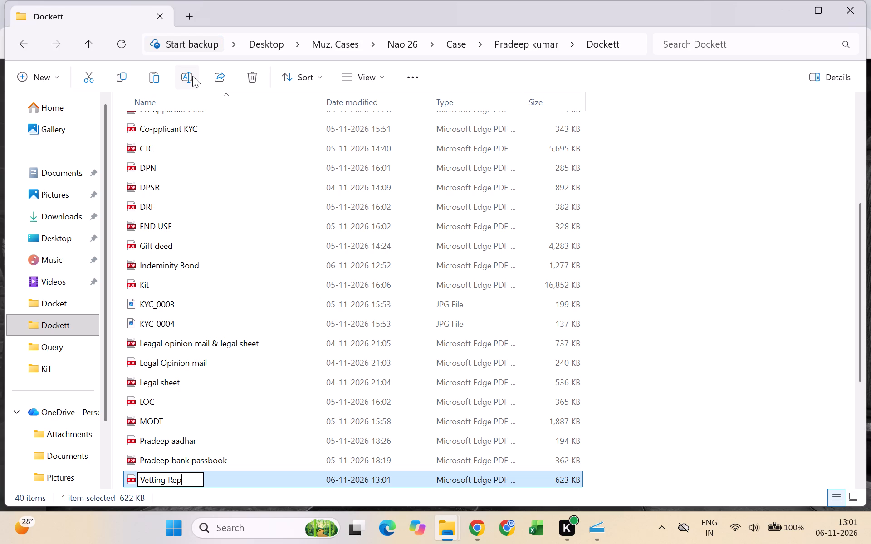
click(174, 282)
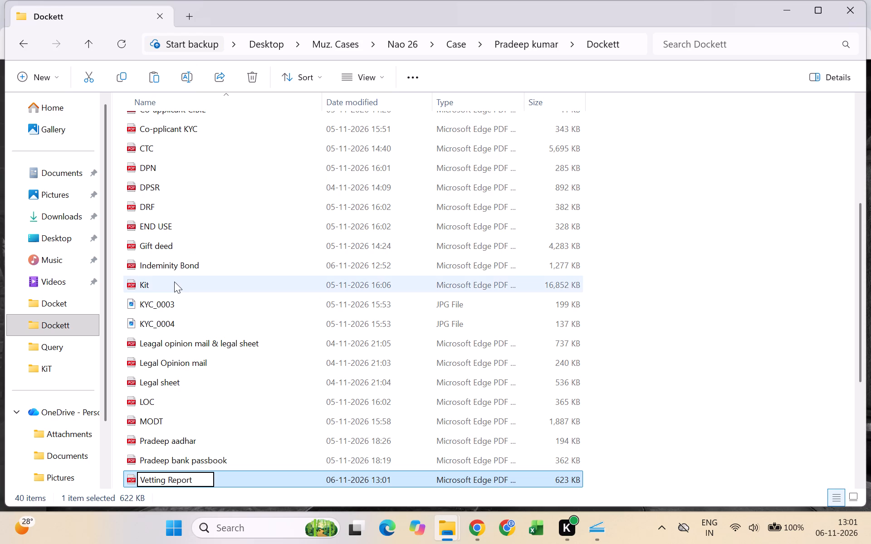
Open the Vetting Report PDF from the Dockett folder to view it.
scroll(235, 479, down, 7)
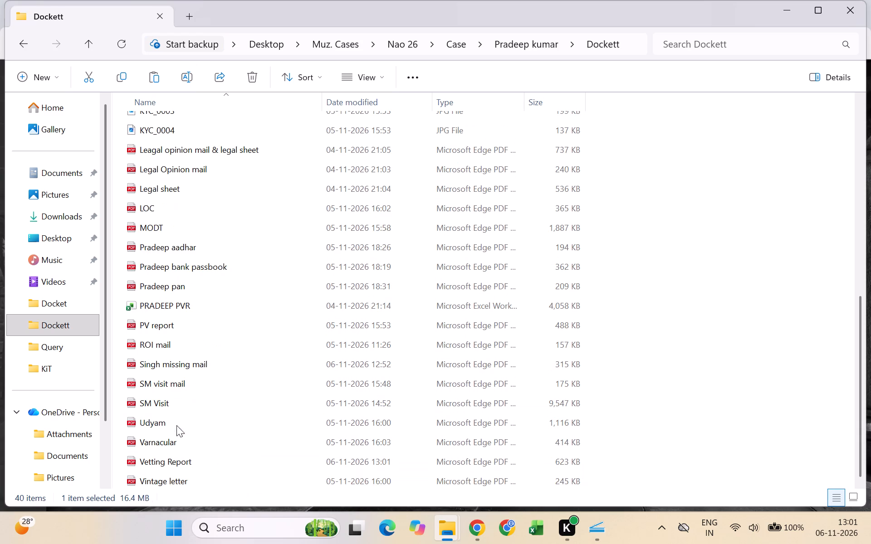
click(189, 481)
double_click(211, 463)
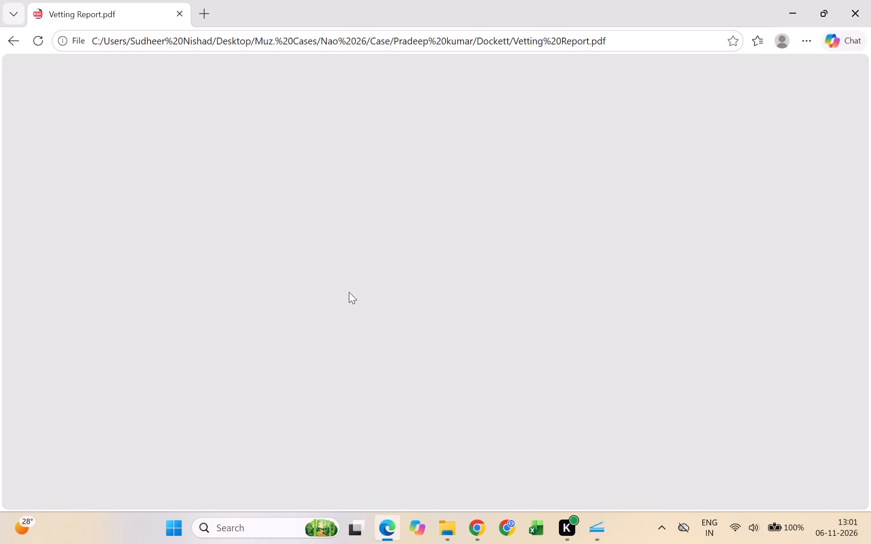
Read the opened Vetting Report PDF to check its contents, and close it.
scroll(393, 323, down, 3)
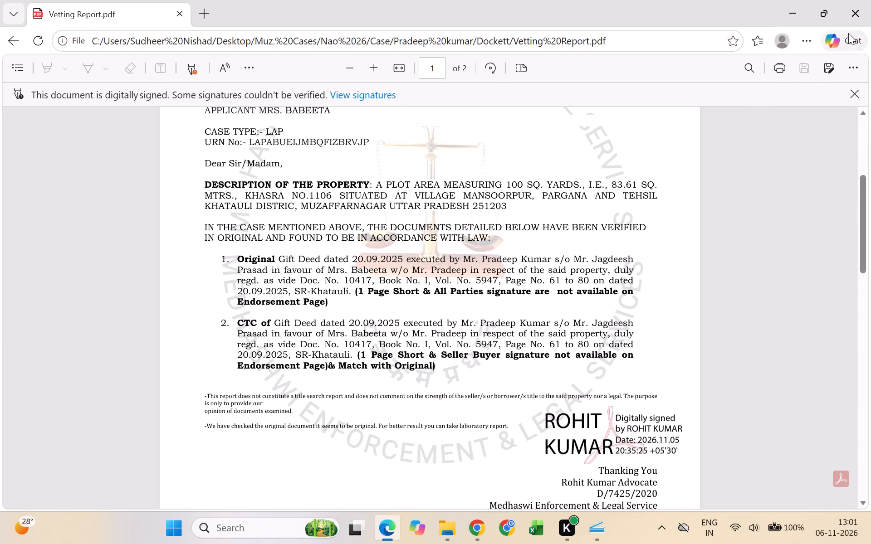
click(853, 17)
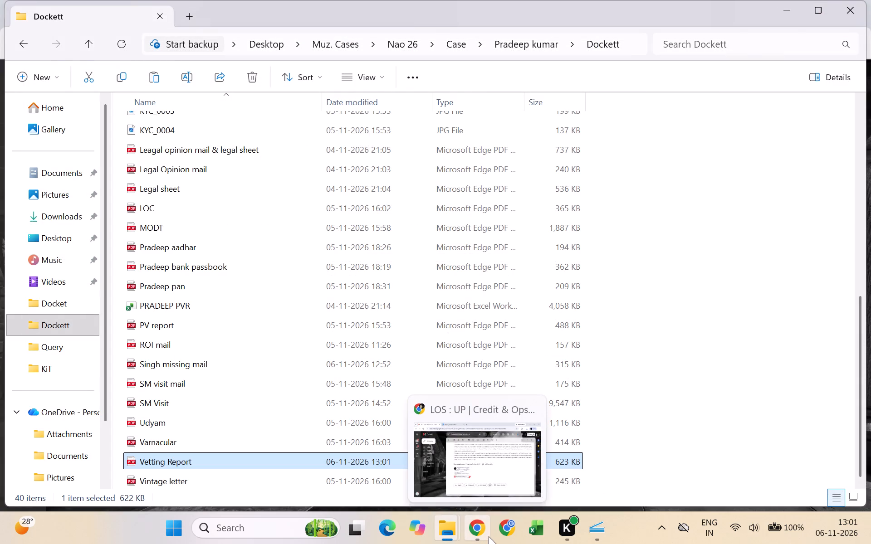
Switch to the LeadSquared entry in Chrome and upload Vetting Report.pdf from the Dockett folder as the Legal Vetting Report.
click(489, 536)
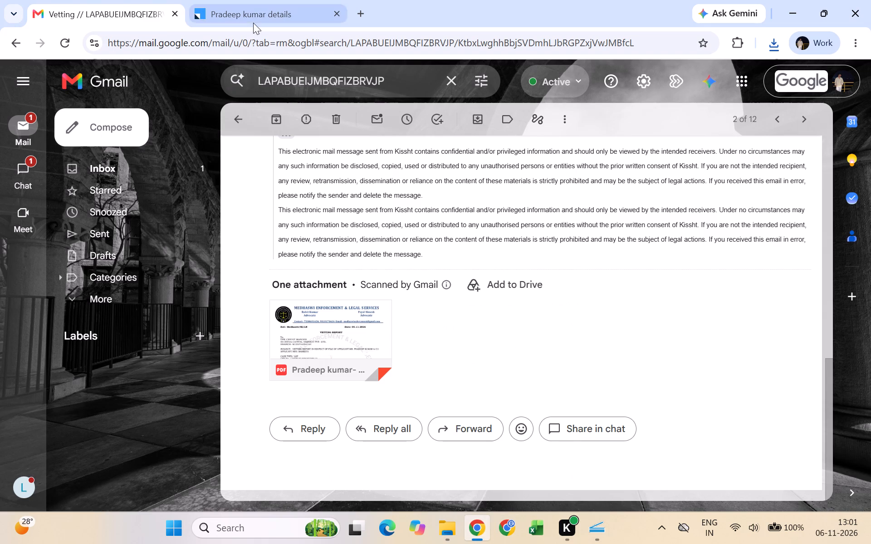
click(259, 12)
click(466, 400)
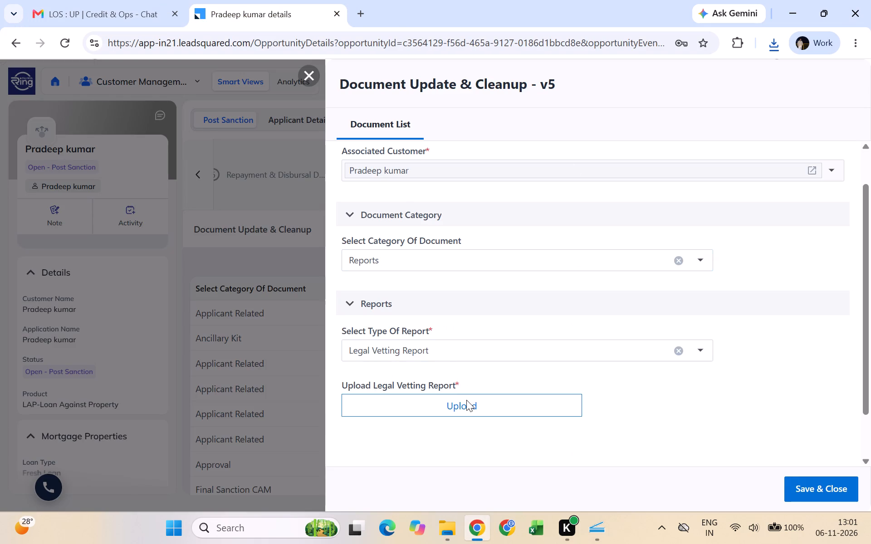
scroll(217, 305, down, 7)
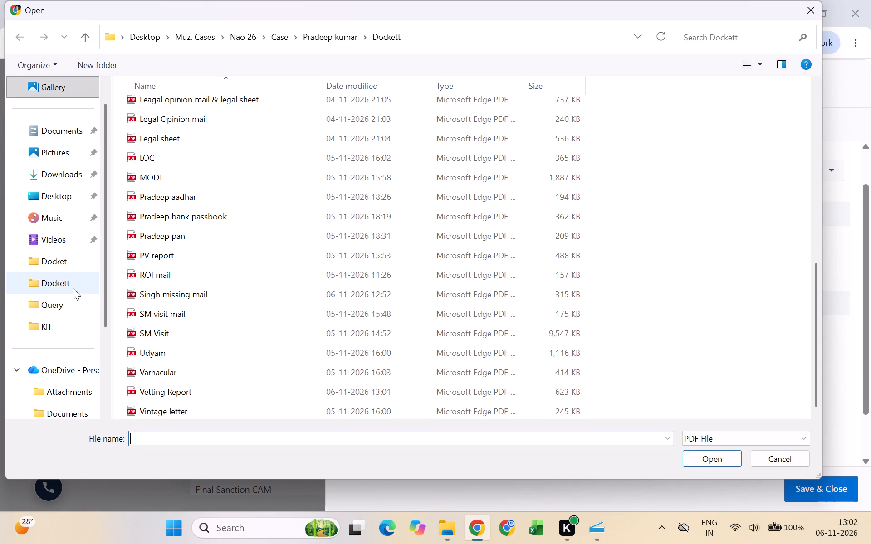
double_click(72, 287)
scroll(183, 304, down, 5)
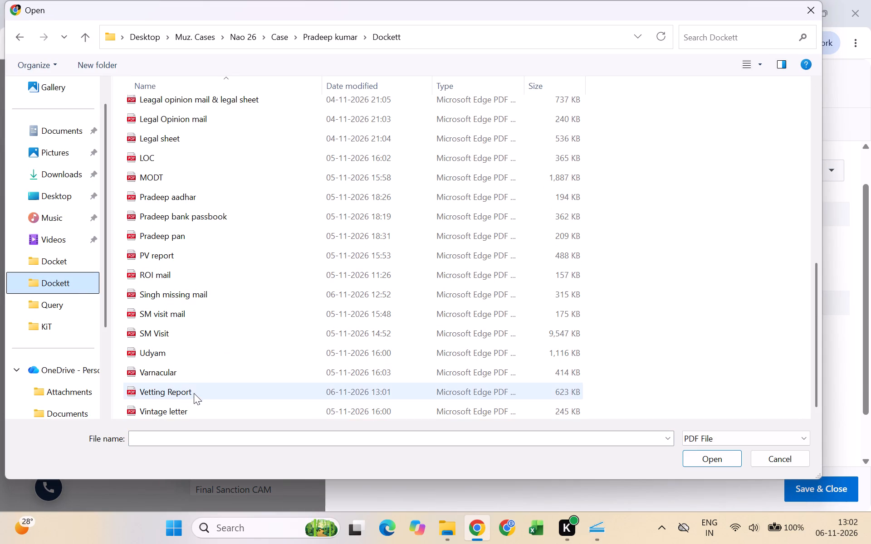
click(193, 391)
click(708, 456)
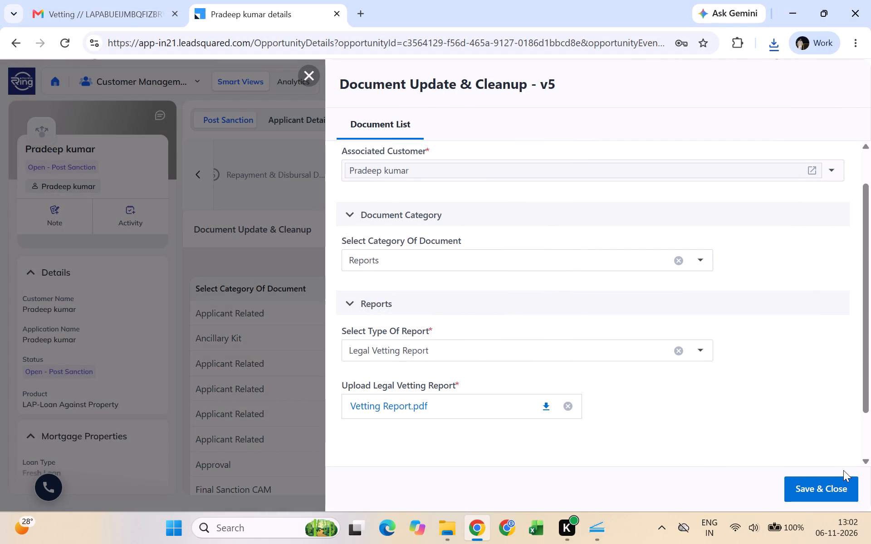
Save and close the Legal Vetting Report entry with Vetting Report.pdf attached.
click(817, 486)
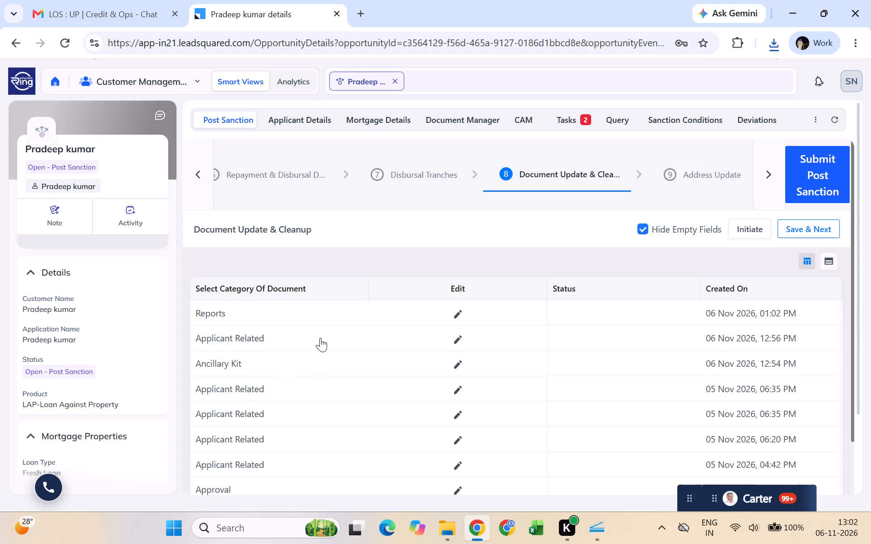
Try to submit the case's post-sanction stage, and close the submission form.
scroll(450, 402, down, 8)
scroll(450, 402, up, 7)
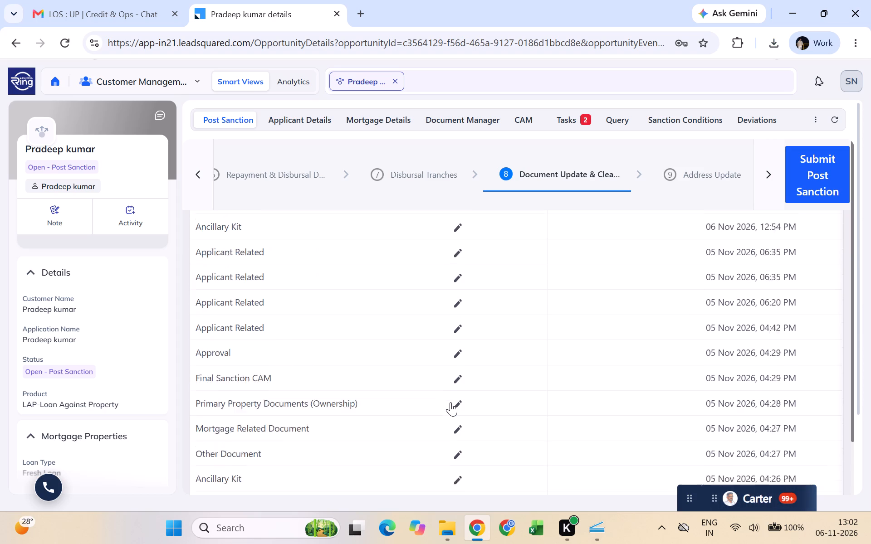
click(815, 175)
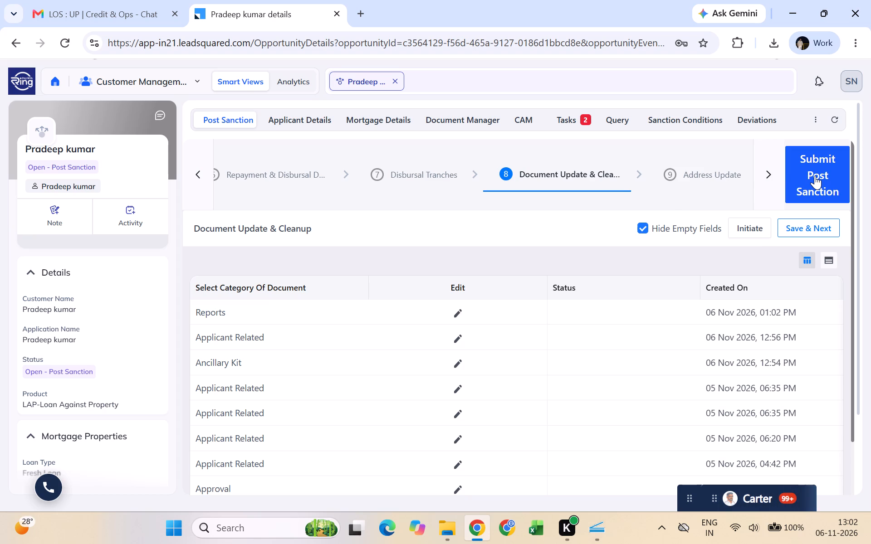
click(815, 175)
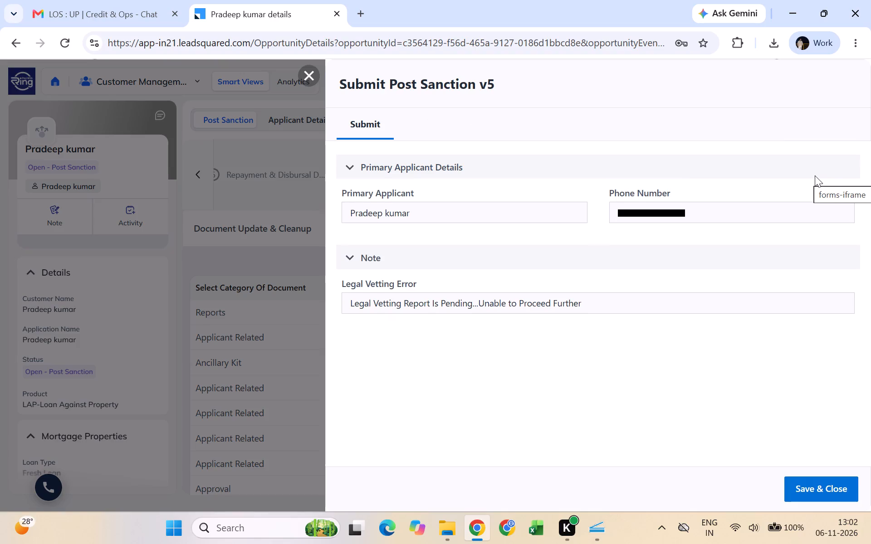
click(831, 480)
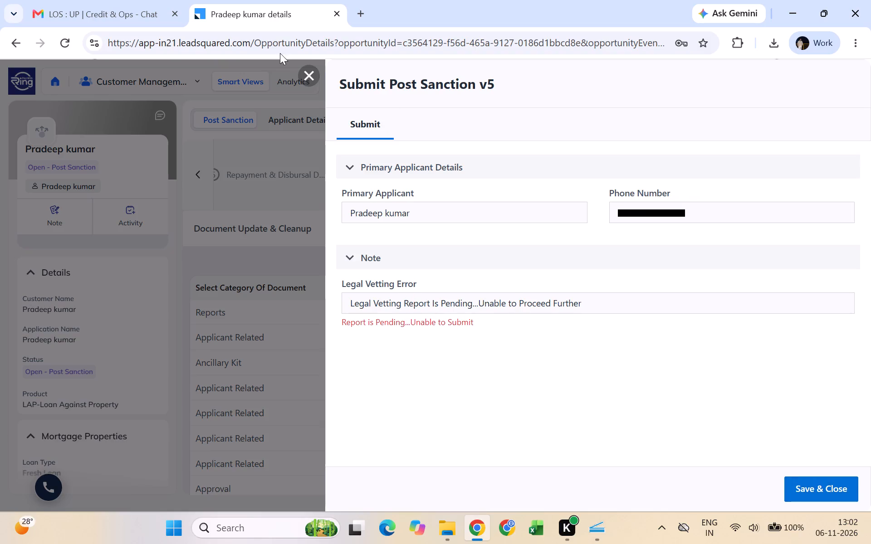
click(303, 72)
Initiate a form in the Legal Vetting Report stage and upload the Vetting Report PDF from the Dockett folder.
scroll(354, 185, right, 3)
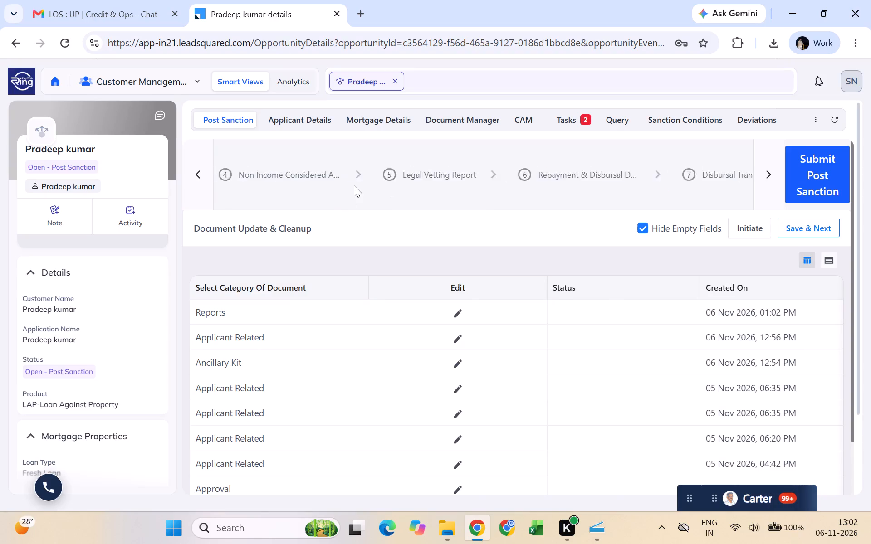
scroll(354, 185, right, 2)
click(510, 169)
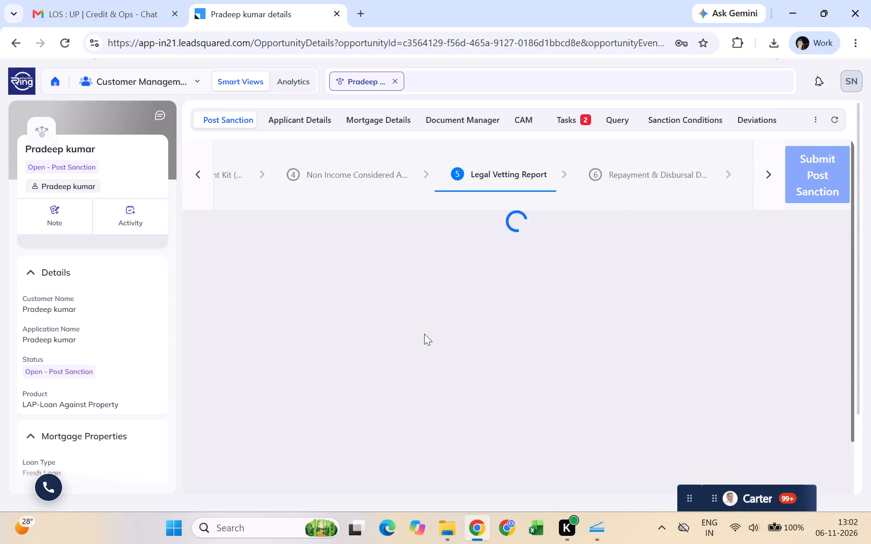
click(738, 223)
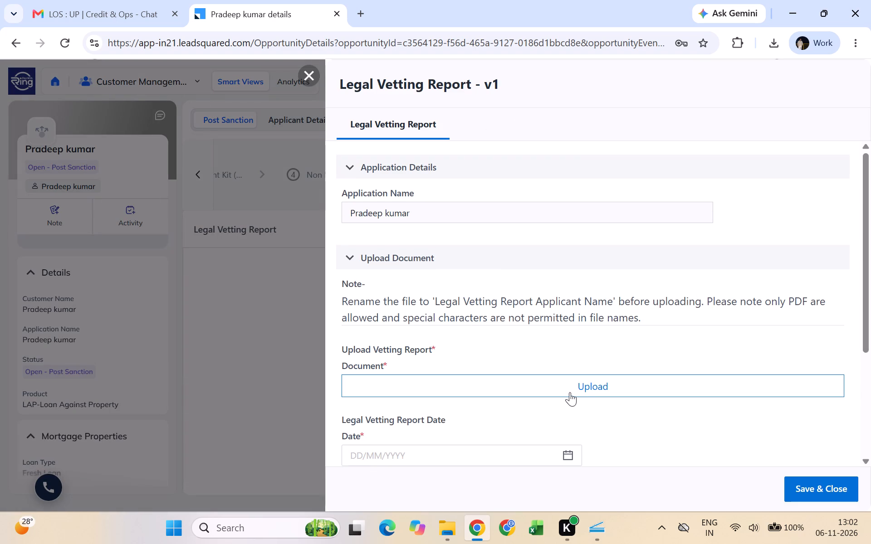
click(585, 387)
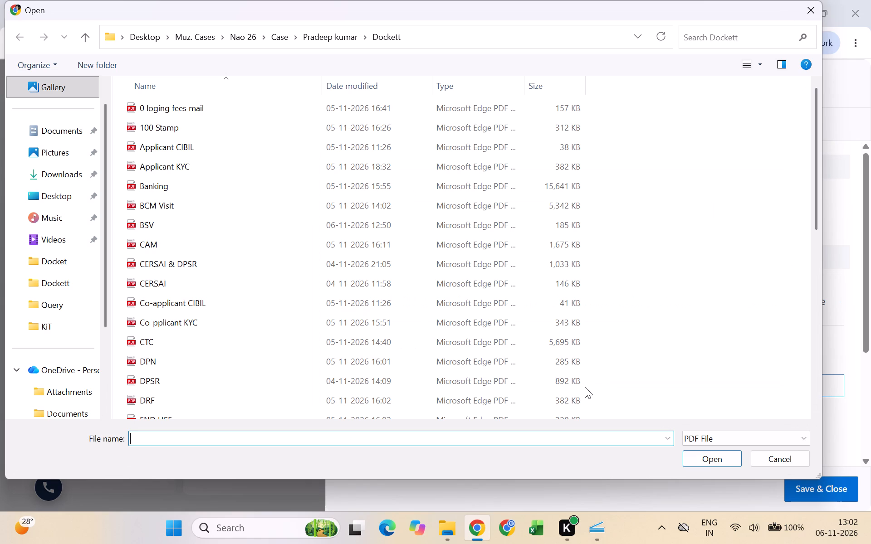
scroll(440, 373, down, 1)
double_click(80, 290)
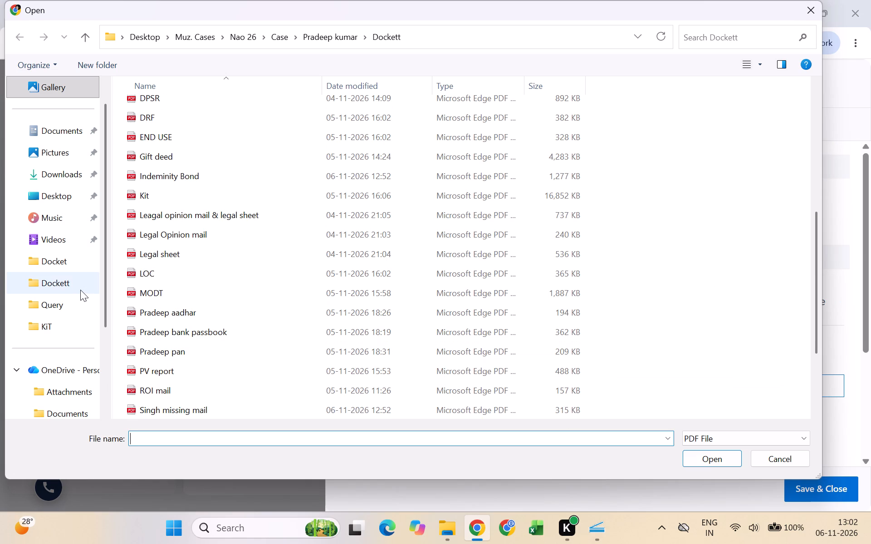
scroll(328, 301, down, 10)
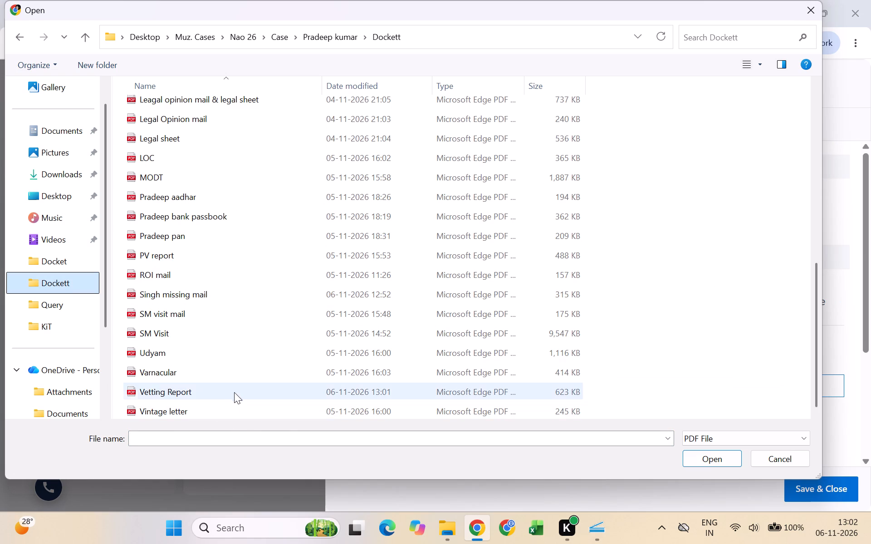
click(236, 393)
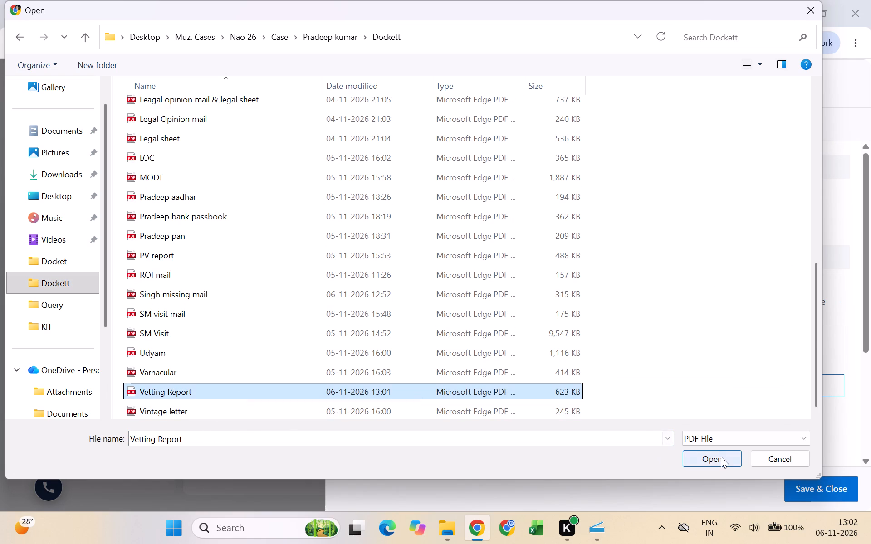
click(721, 457)
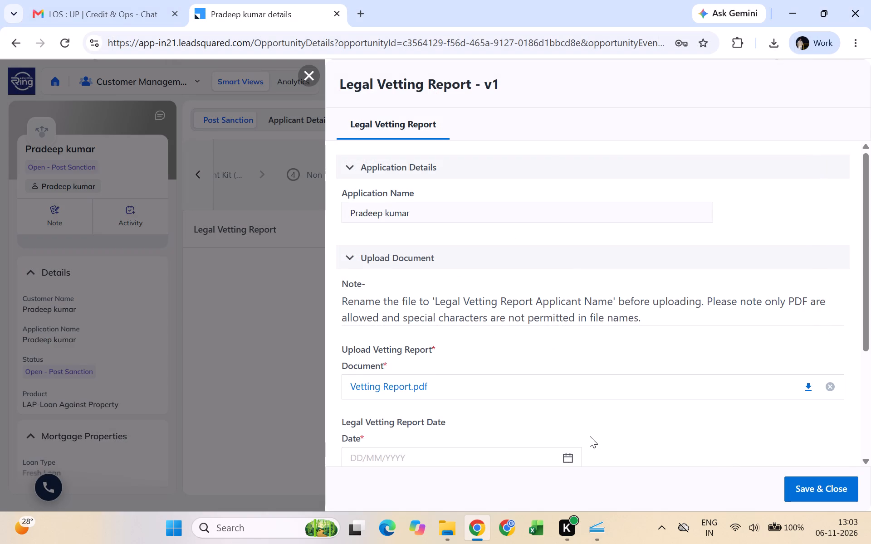
Preview the uploaded Vetting Report PDF to check its date and contents.
scroll(590, 436, down, 1)
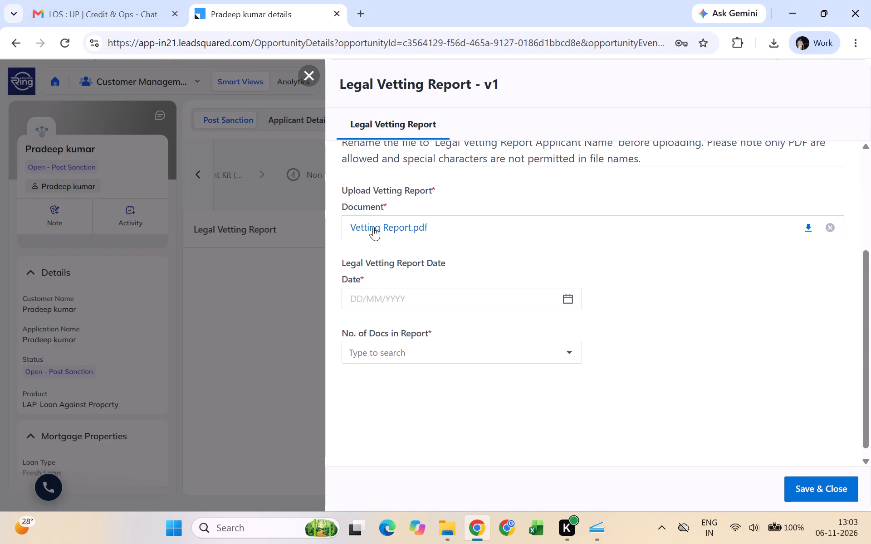
click(373, 227)
scroll(566, 357, down, 1)
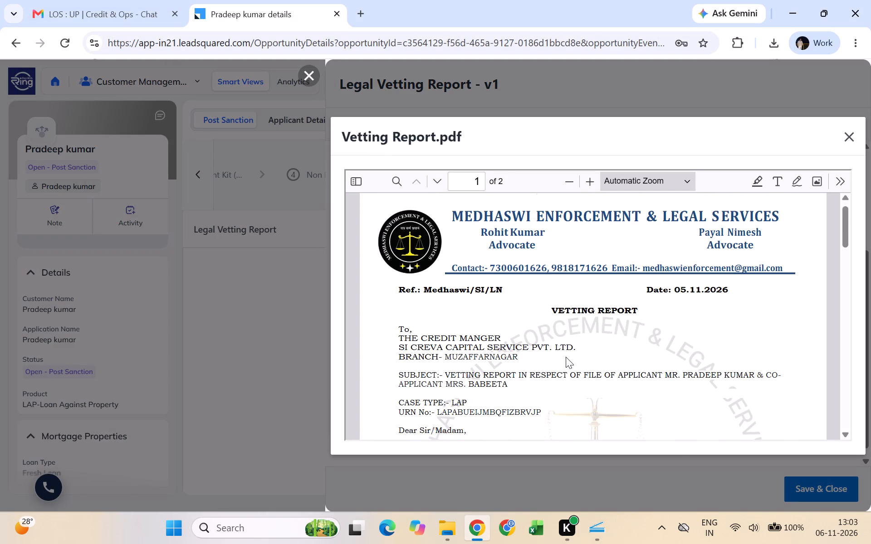
scroll(566, 357, down, 1)
scroll(526, 367, down, 1)
scroll(526, 367, up, 4)
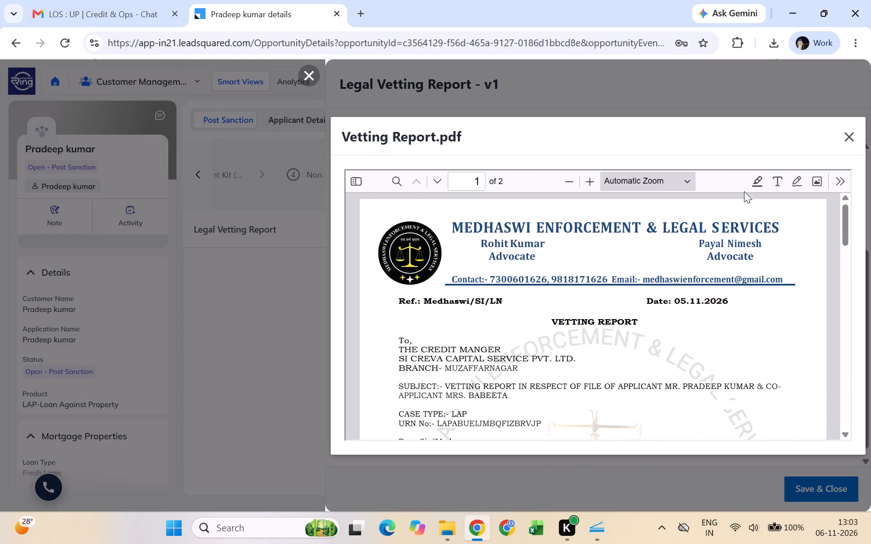
click(851, 132)
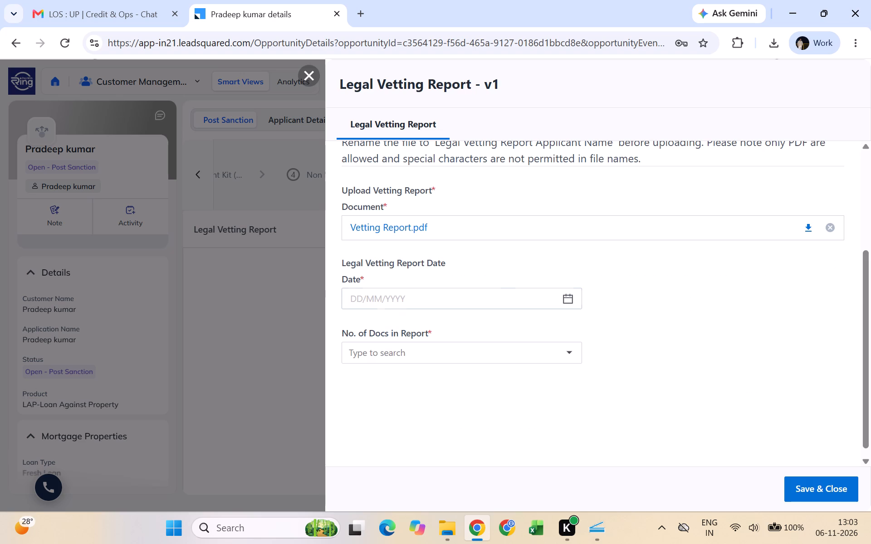
Set the Legal Vetting Report date to 05/11/2026 and the number of docs in the report to 3.
click(364, 300)
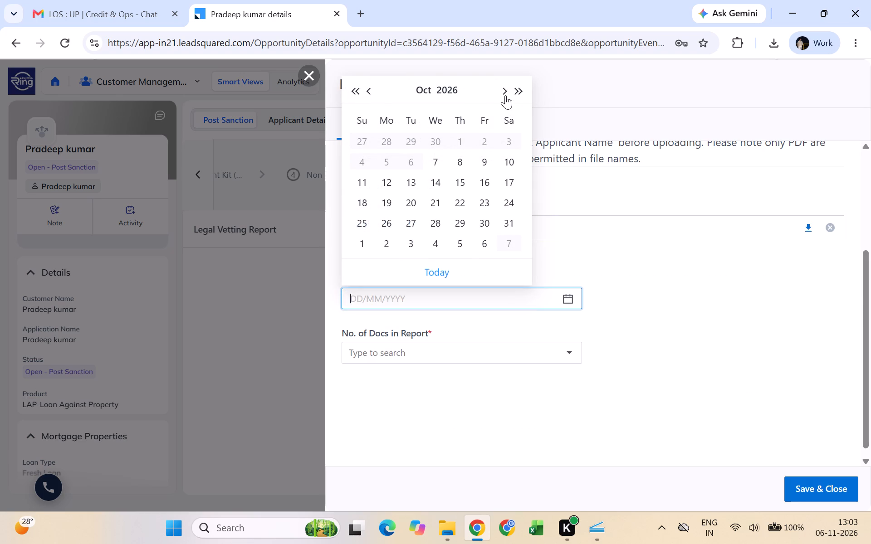
click(506, 88)
click(458, 137)
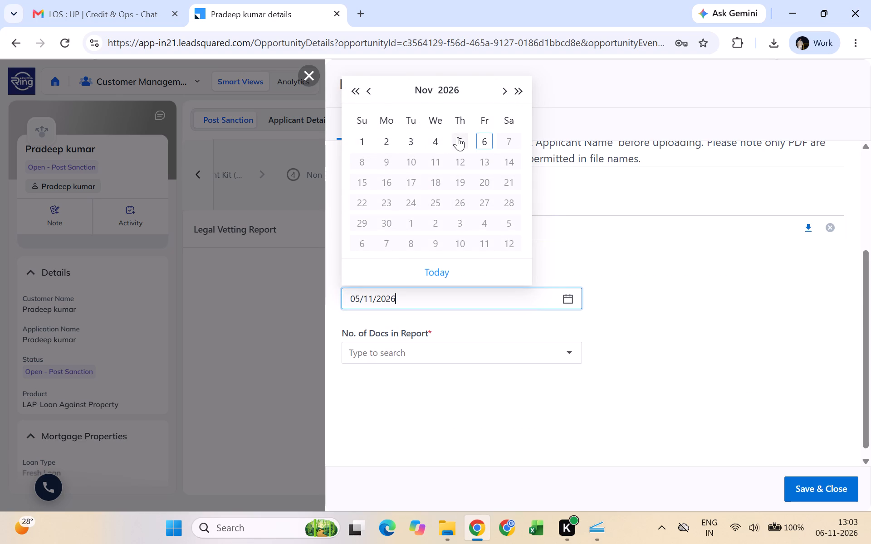
click(394, 349)
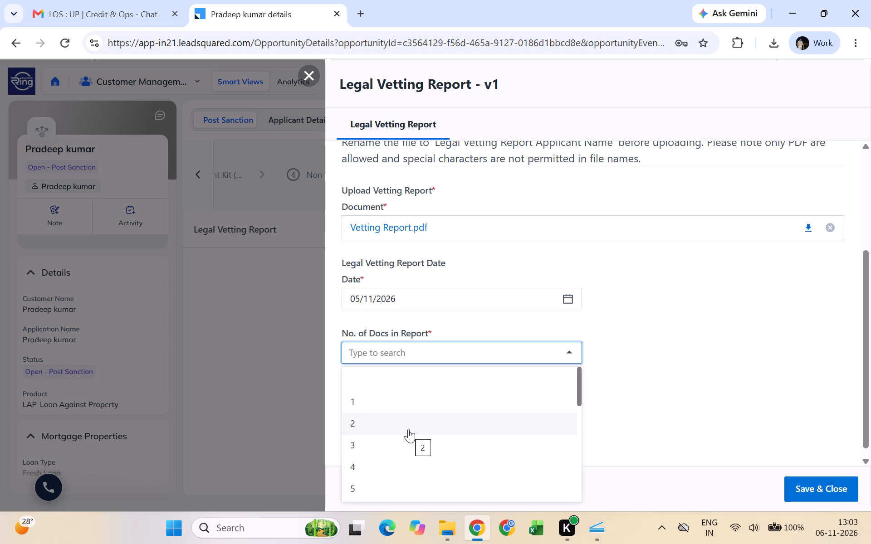
click(408, 429)
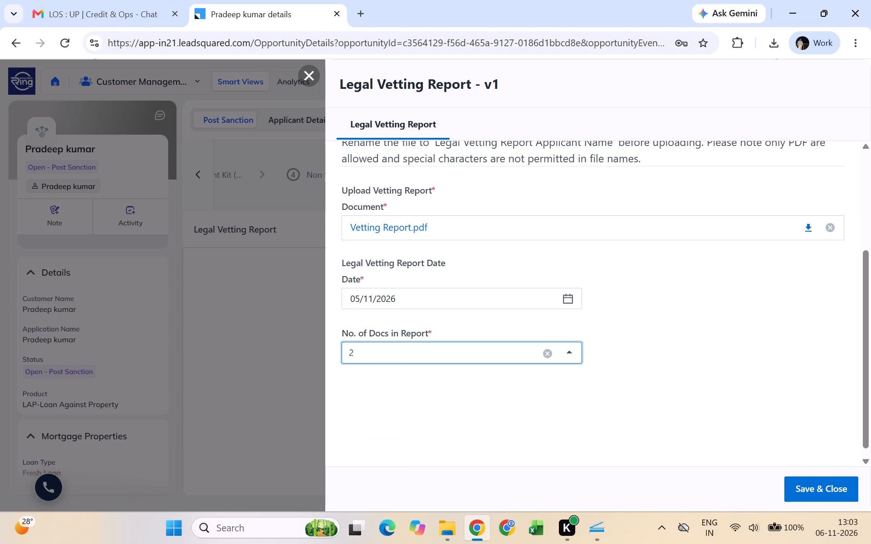
click(526, 349)
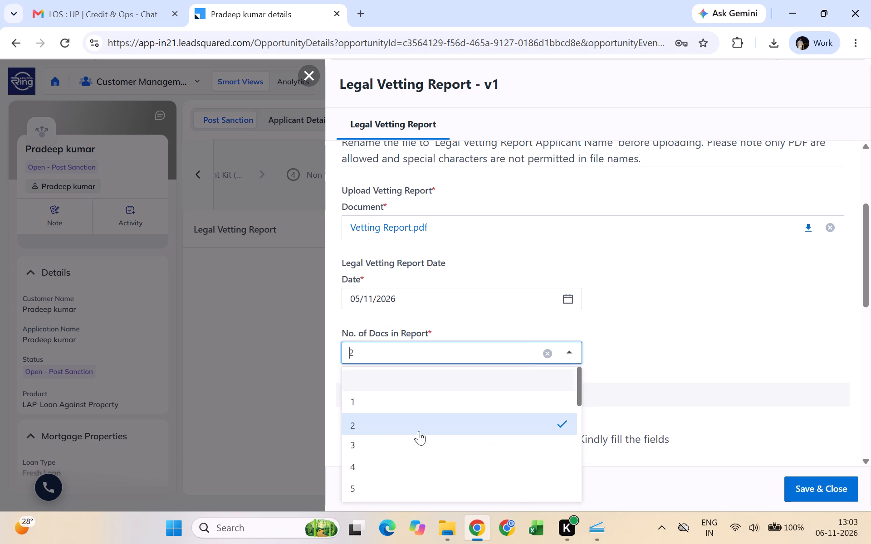
click(391, 447)
Fill in Document 1 with the name MODT, date 05/11/2026 and document type Original.
scroll(476, 403, down, 1)
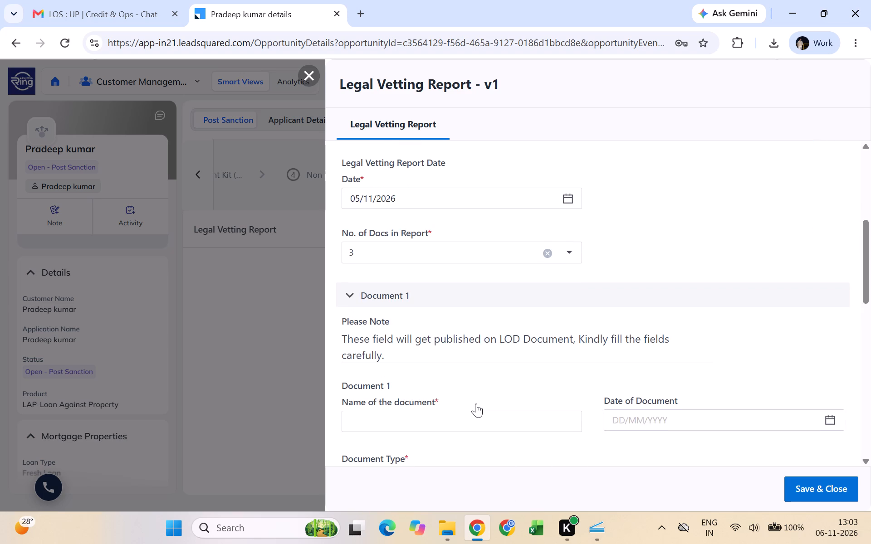
scroll(476, 403, down, 1)
click(475, 325)
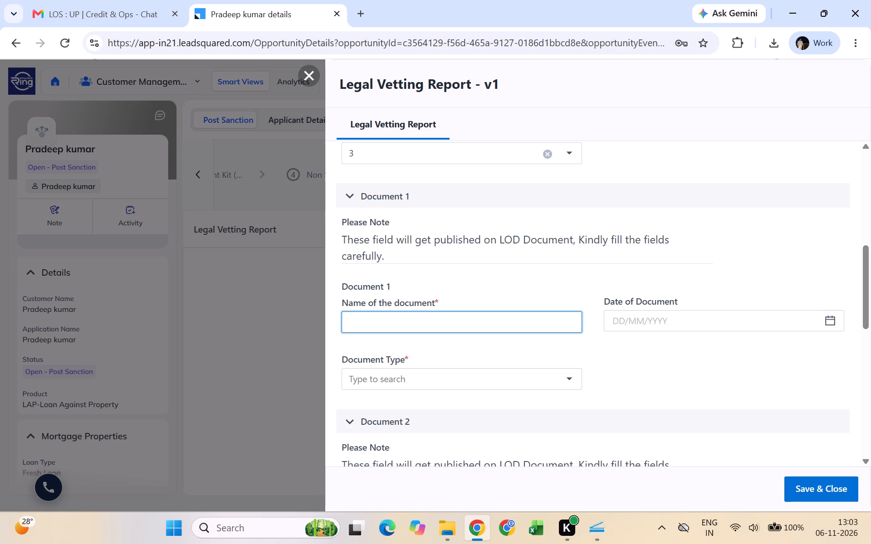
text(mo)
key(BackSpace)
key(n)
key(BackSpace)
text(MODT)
click(620, 321)
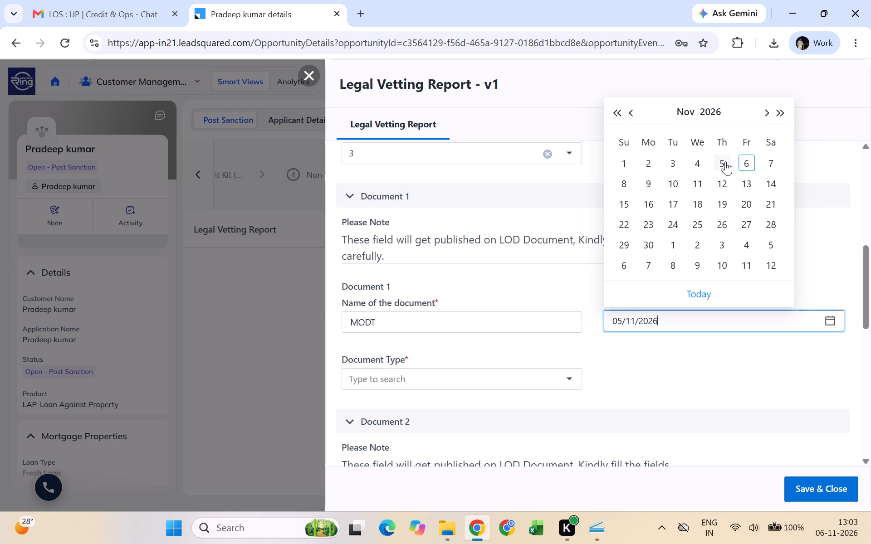
click(725, 161)
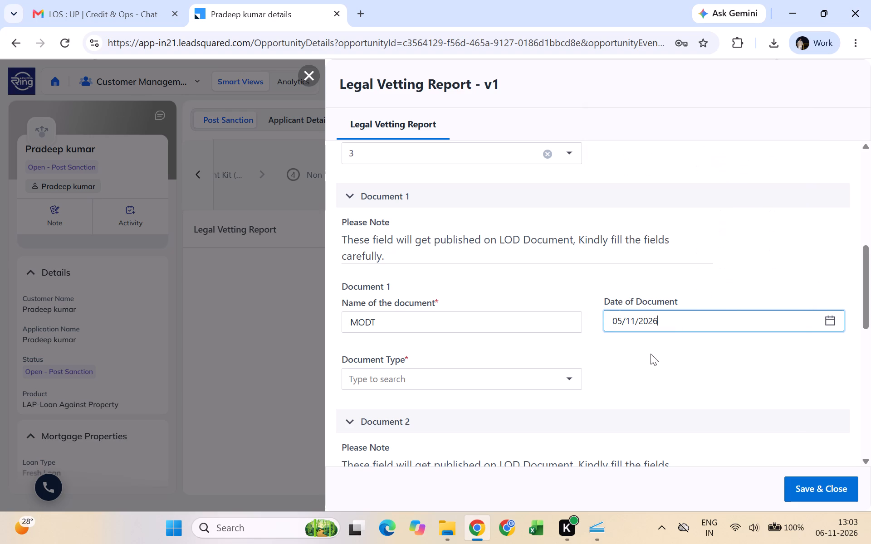
click(408, 374)
click(385, 445)
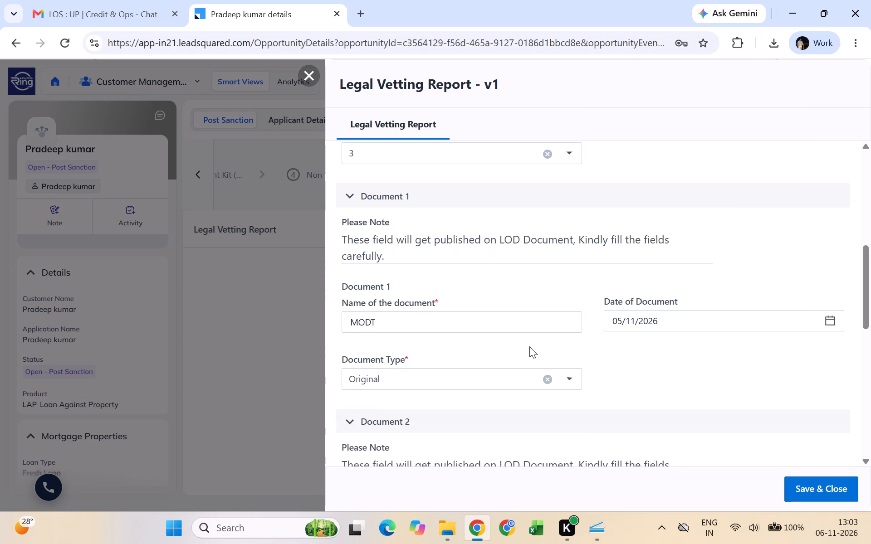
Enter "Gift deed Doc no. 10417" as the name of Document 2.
scroll(530, 345, down, 3)
click(417, 330)
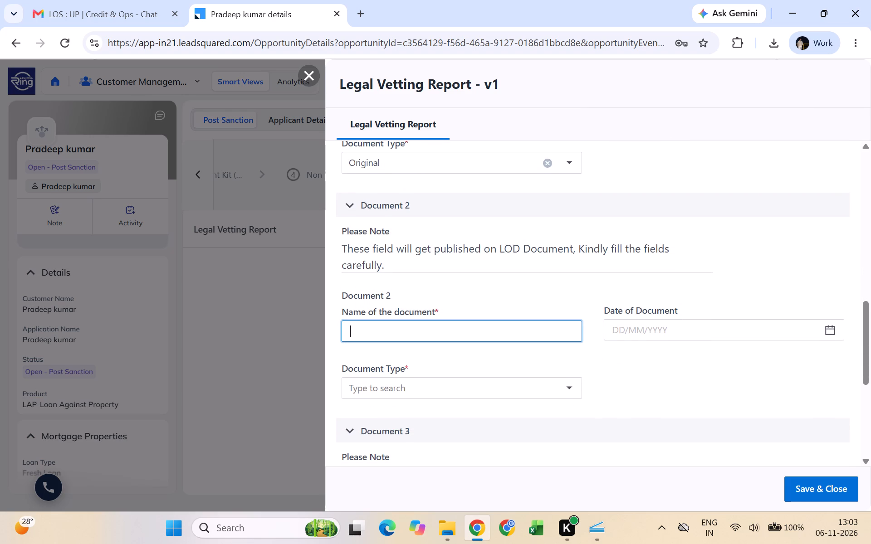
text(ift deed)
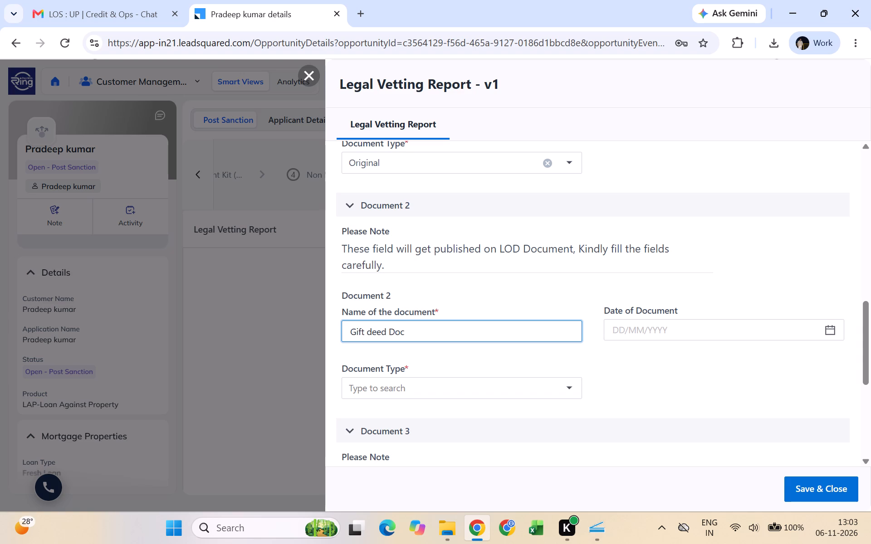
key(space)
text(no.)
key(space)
scroll(542, 340, down, 1)
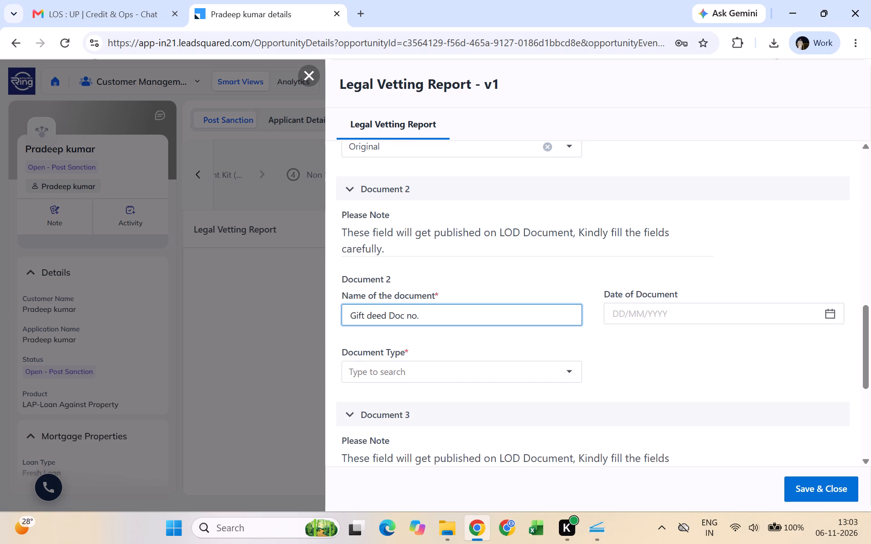
scroll(542, 340, down, 1)
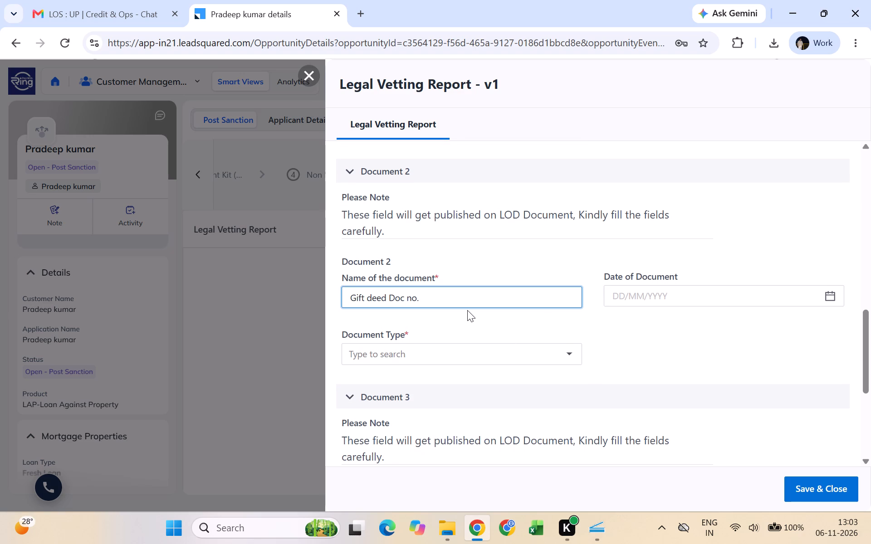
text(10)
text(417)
Set Document 2's date to 20/09/2025 and its document type to Original.
click(619, 293)
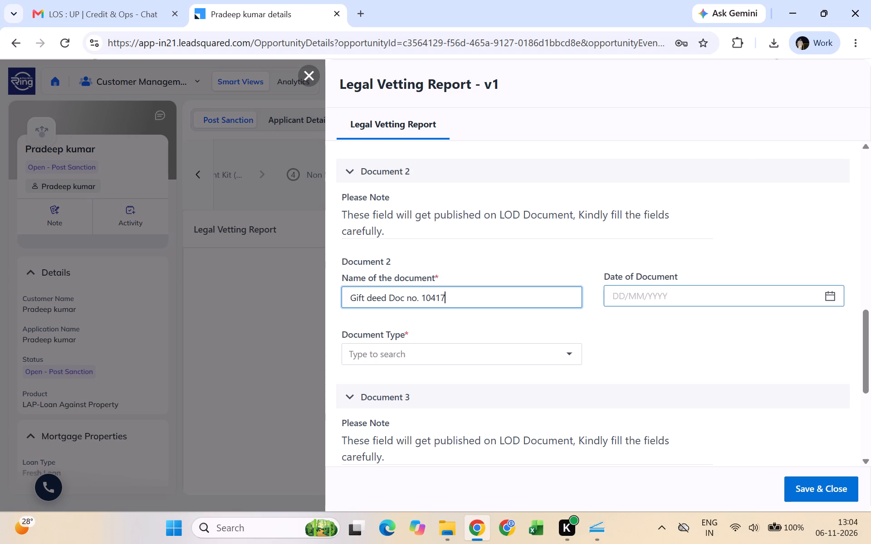
click(617, 85)
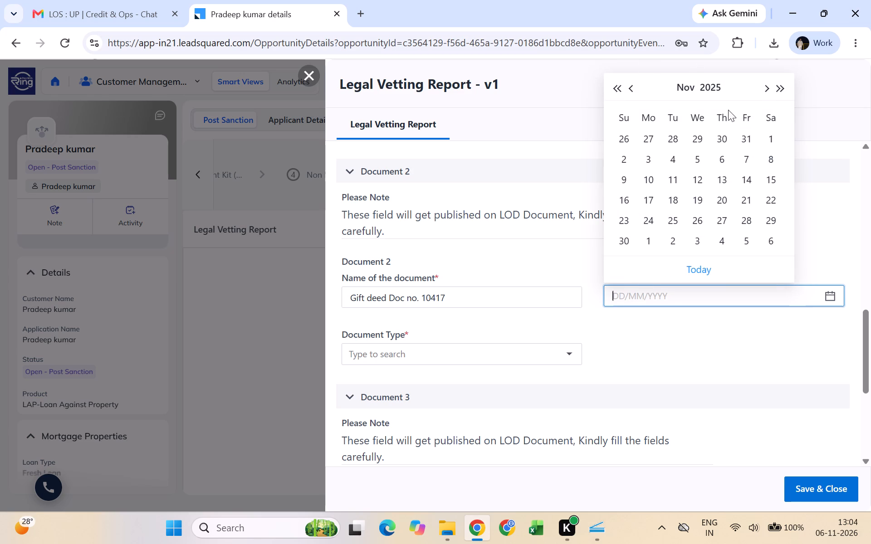
click(630, 88)
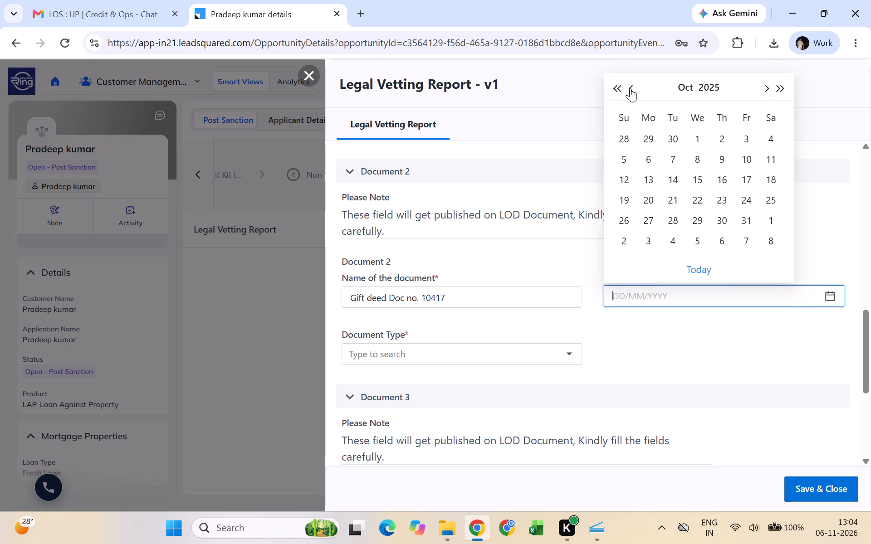
click(630, 88)
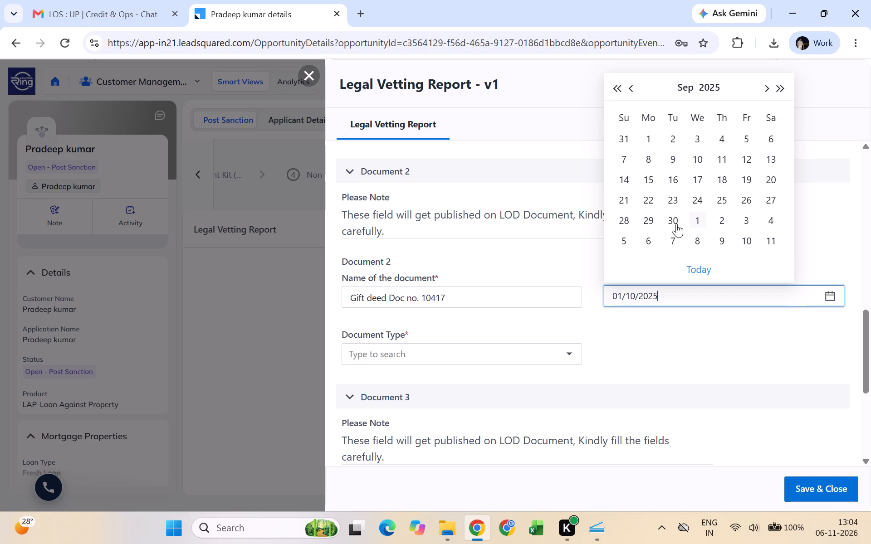
scroll(753, 180, right, 1)
click(768, 174)
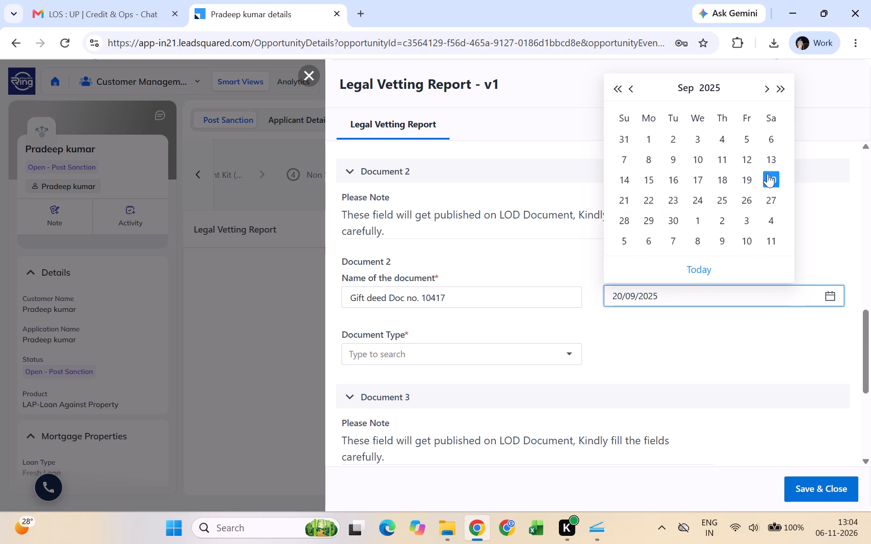
scroll(574, 339, down, 1)
click(551, 271)
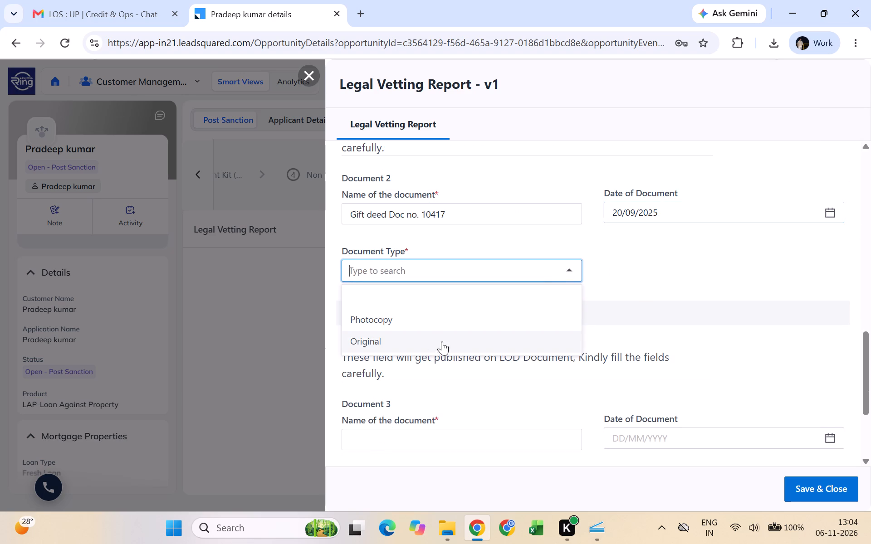
click(435, 342)
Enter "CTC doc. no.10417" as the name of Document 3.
scroll(538, 315, down, 1)
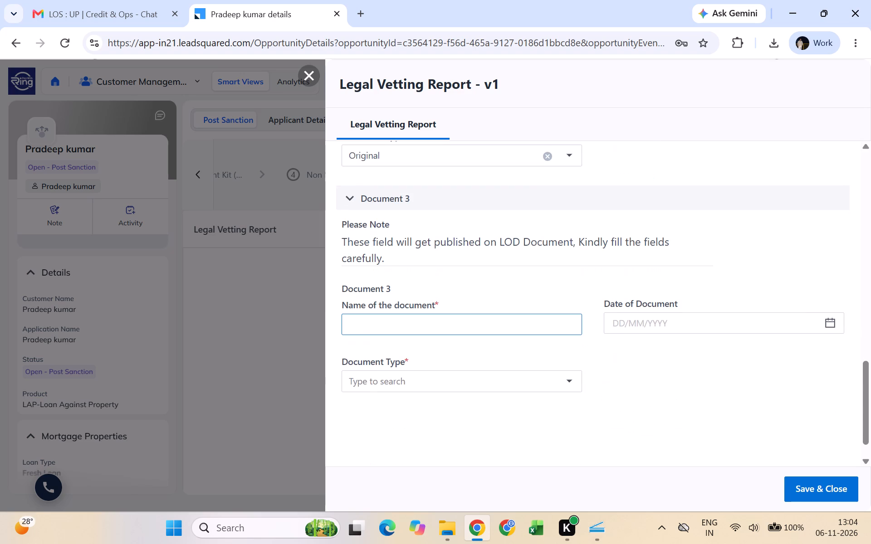
click(416, 325)
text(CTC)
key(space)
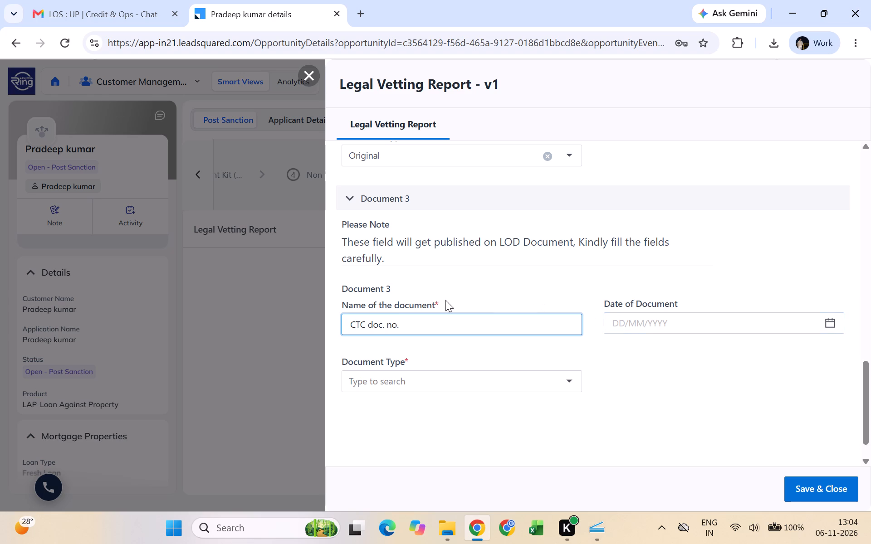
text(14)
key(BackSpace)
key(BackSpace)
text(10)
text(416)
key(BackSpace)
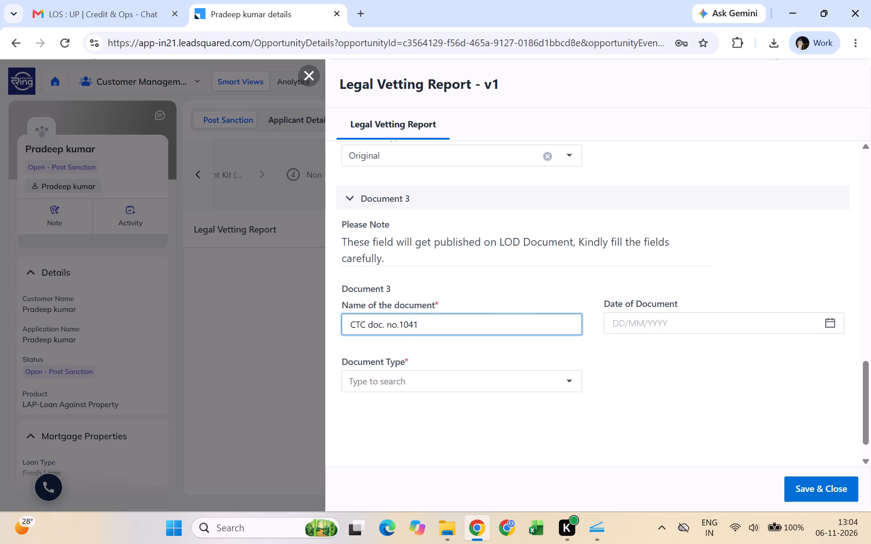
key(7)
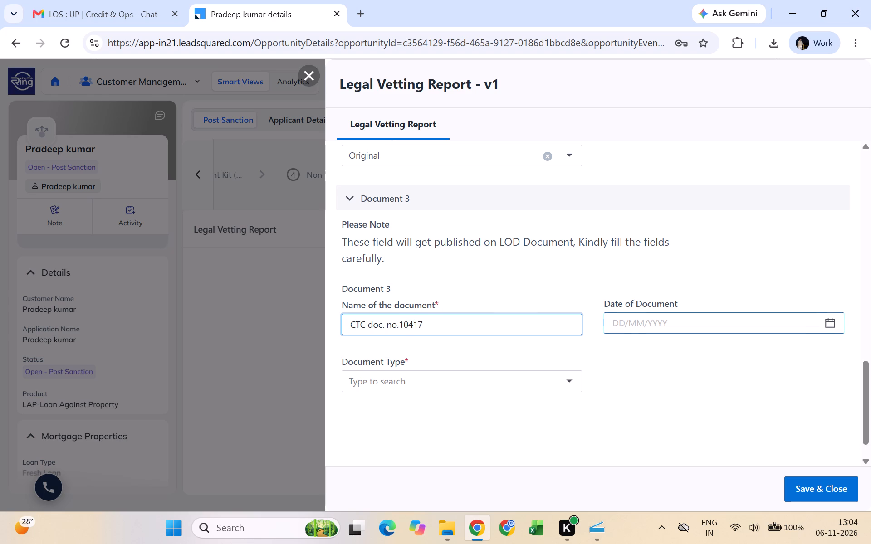
Set Document 3's date to 20/09/2025.
click(618, 320)
triple_click(620, 117)
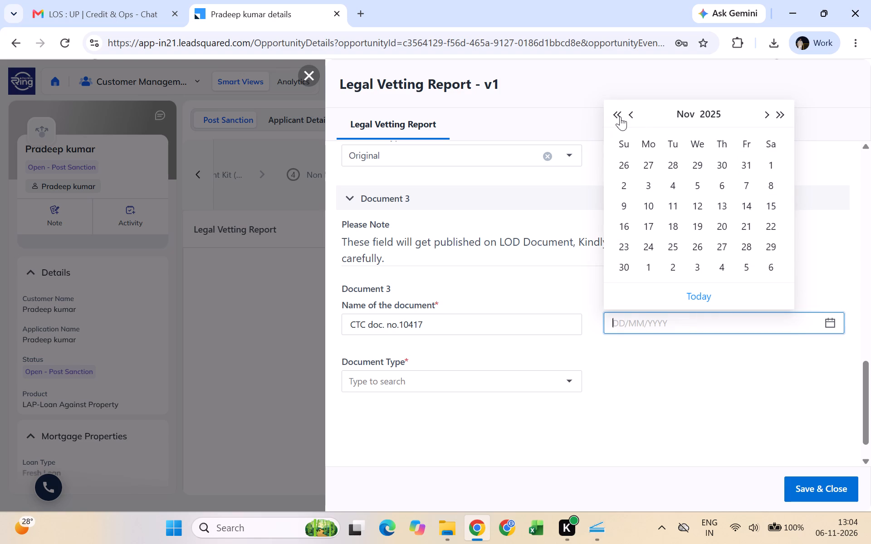
double_click(779, 112)
scroll(619, 234, down, 1)
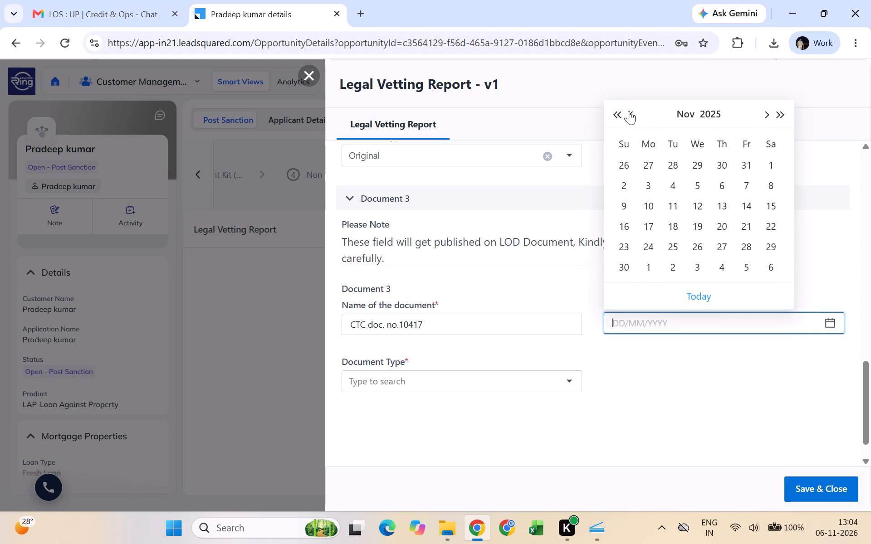
scroll(629, 111, down, 1)
double_click(629, 111)
click(773, 204)
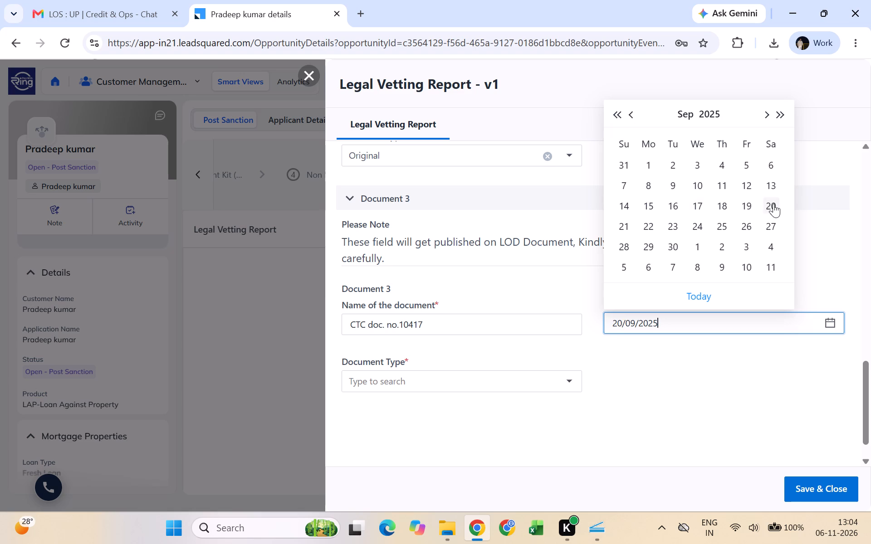
Set Document 3's document type to Original, then save and close the Legal Vetting Report form.
click(533, 376)
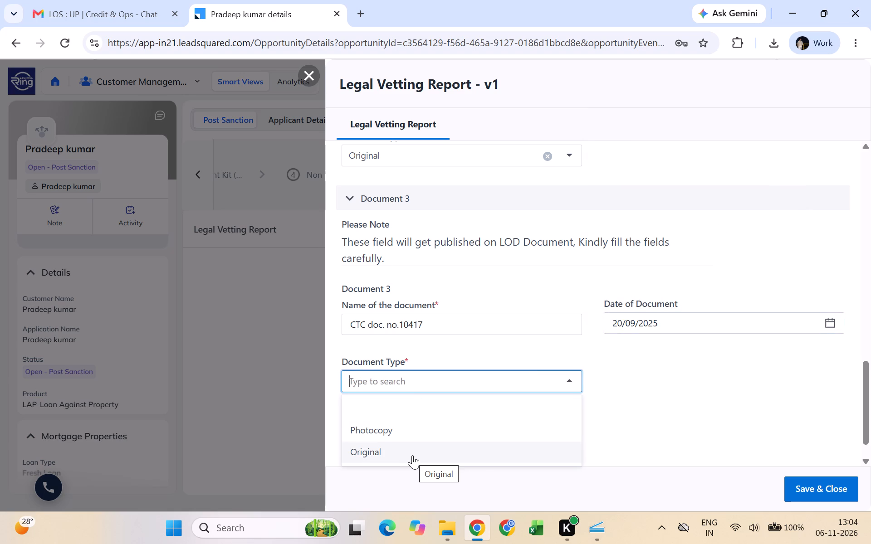
click(412, 455)
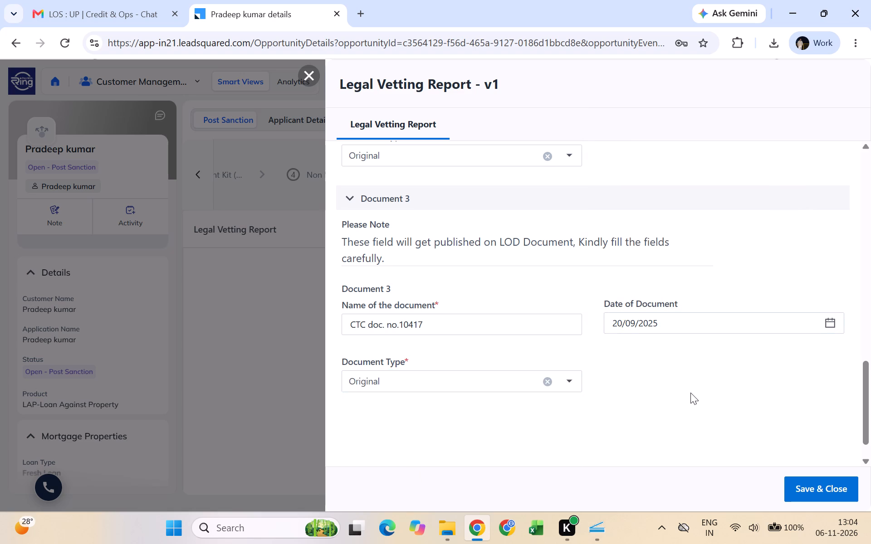
scroll(690, 393, down, 1)
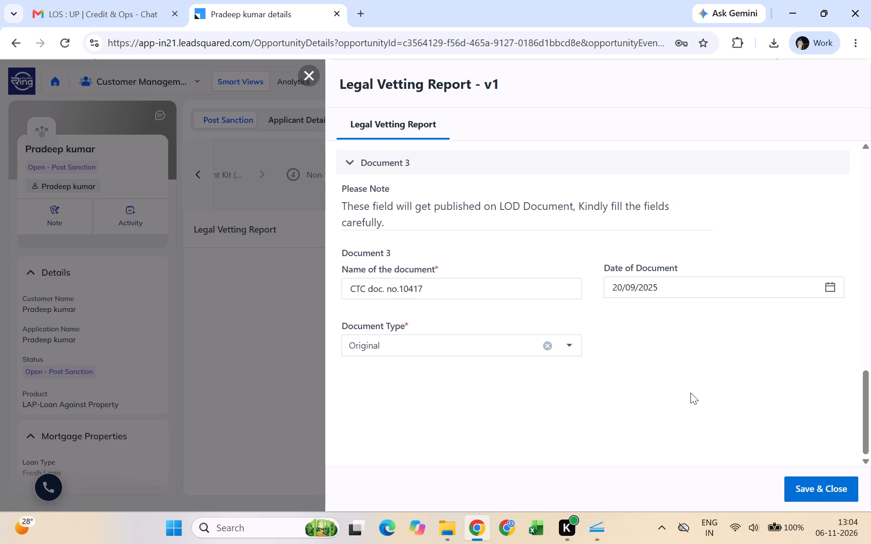
scroll(724, 366, down, 2)
click(813, 488)
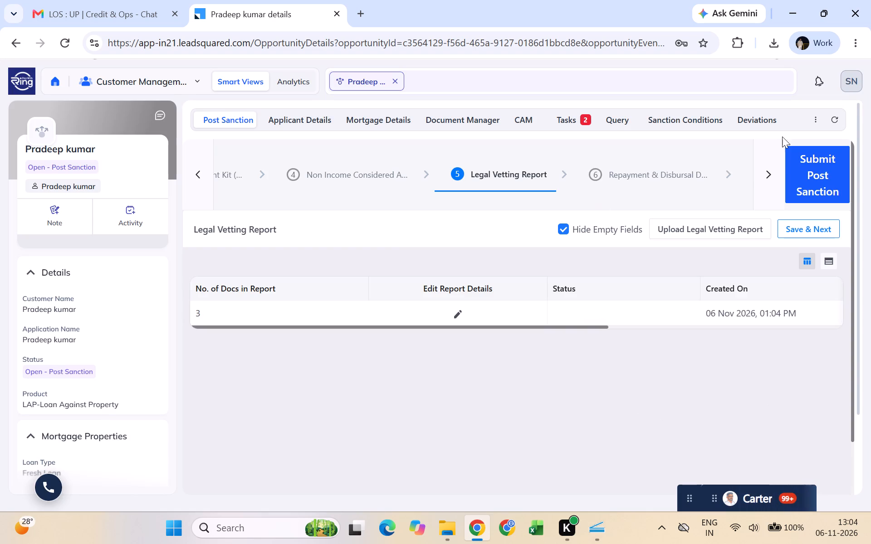
Open the Document Update & Cleanup stage and examine its list of document categories and creation dates.
scroll(664, 173, down, 1)
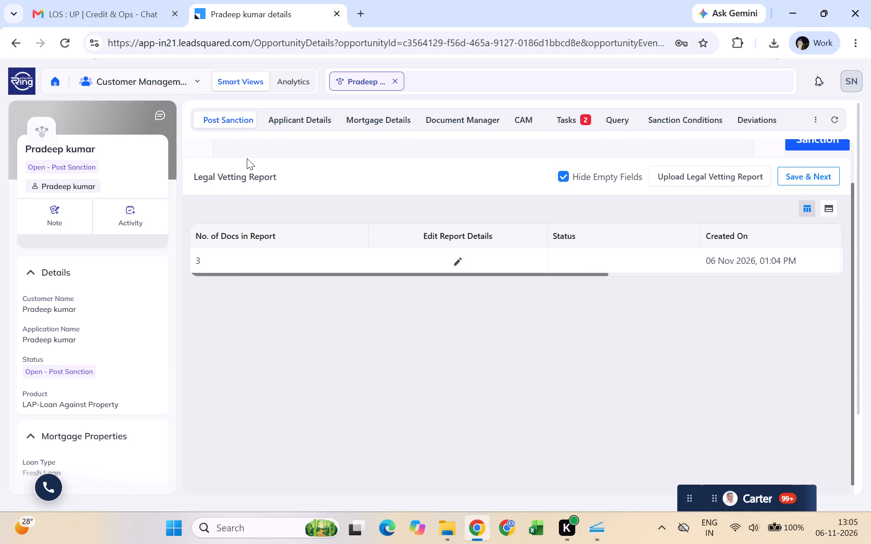
scroll(323, 205, up, 6)
scroll(227, 168, right, 6)
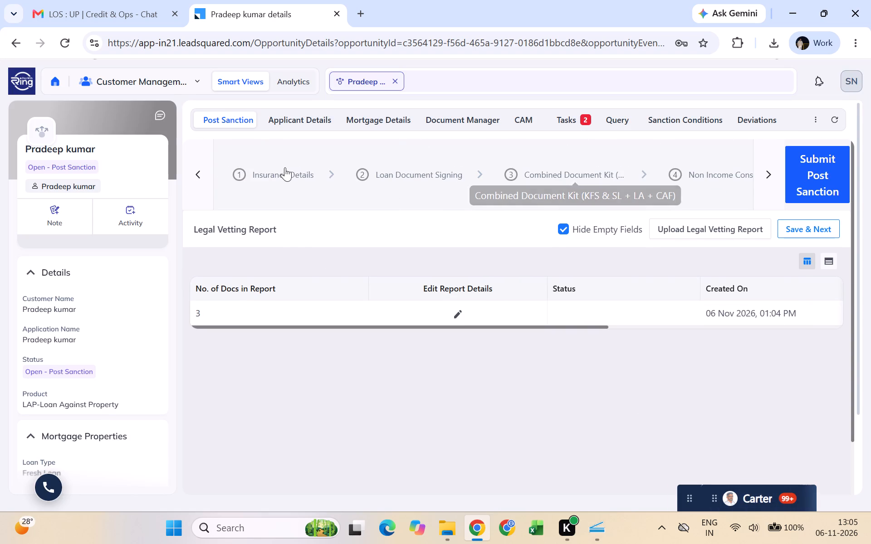
scroll(606, 159, left, 5)
scroll(725, 171, left, 2)
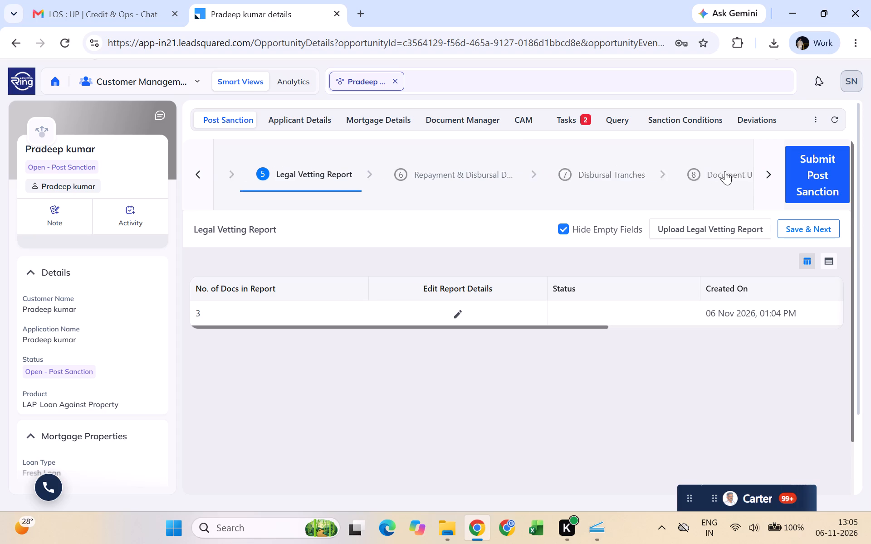
double_click(735, 172)
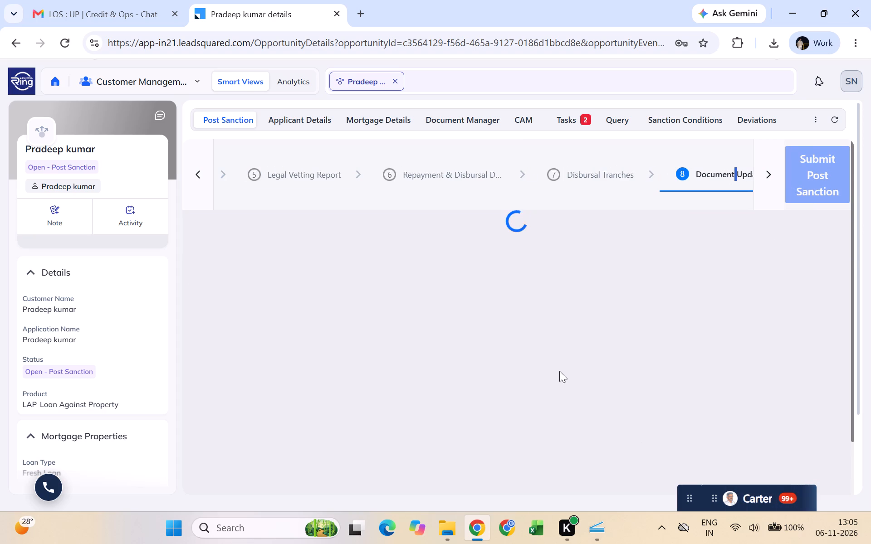
scroll(386, 429, down, 1)
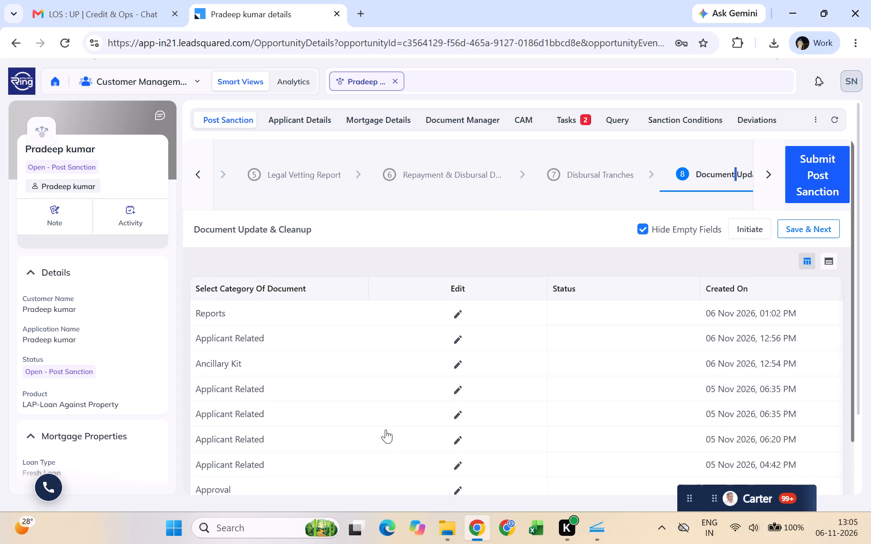
scroll(386, 429, down, 1)
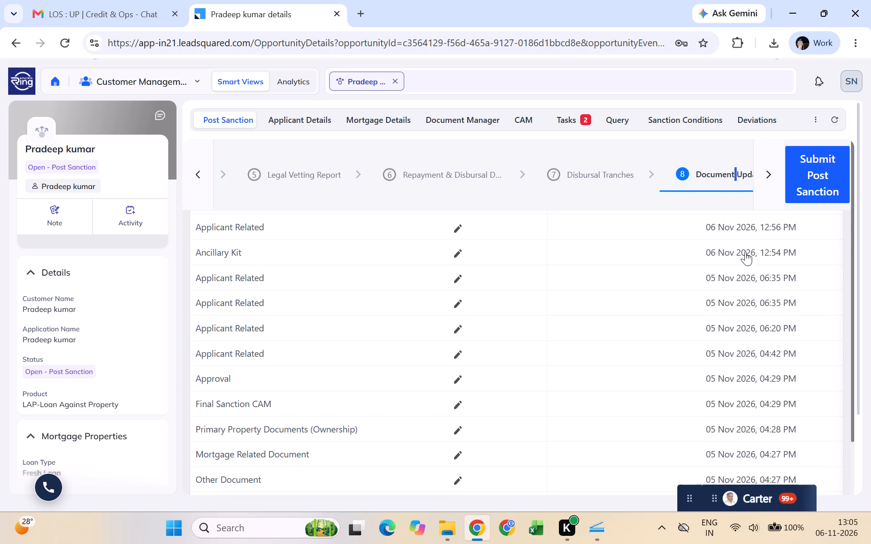
Submit the loan case's post-sanction stage.
click(814, 180)
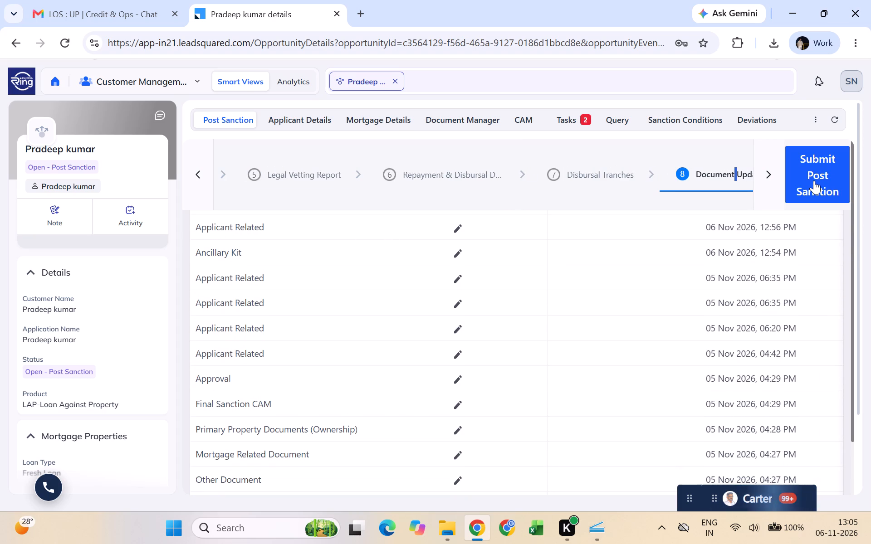
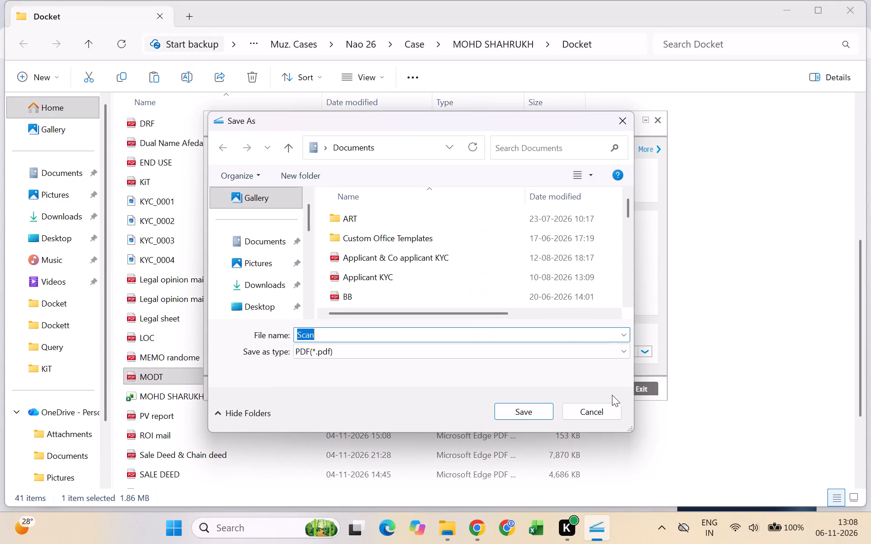
Save the scan as the PDF "Loan Agreement" on the Desktop, replacing the existing file of that name.
key(BackSpace)
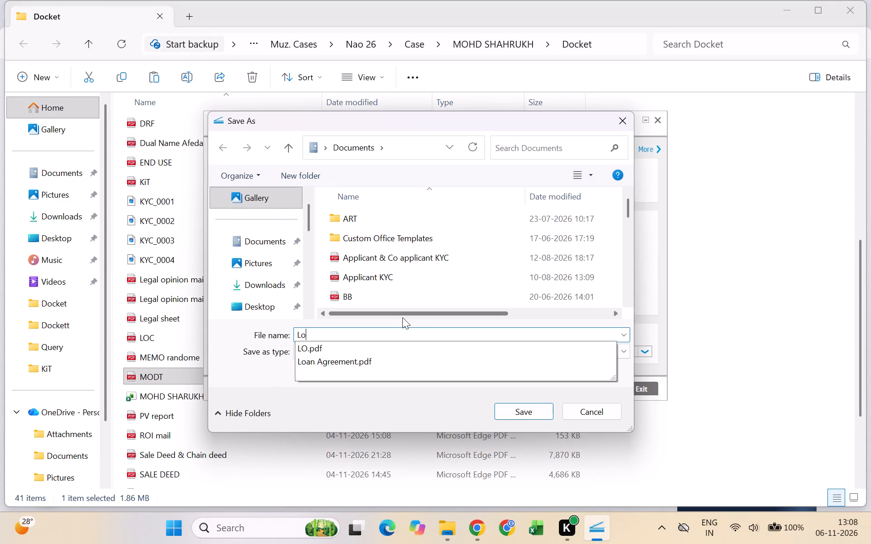
key(a)
key(n)
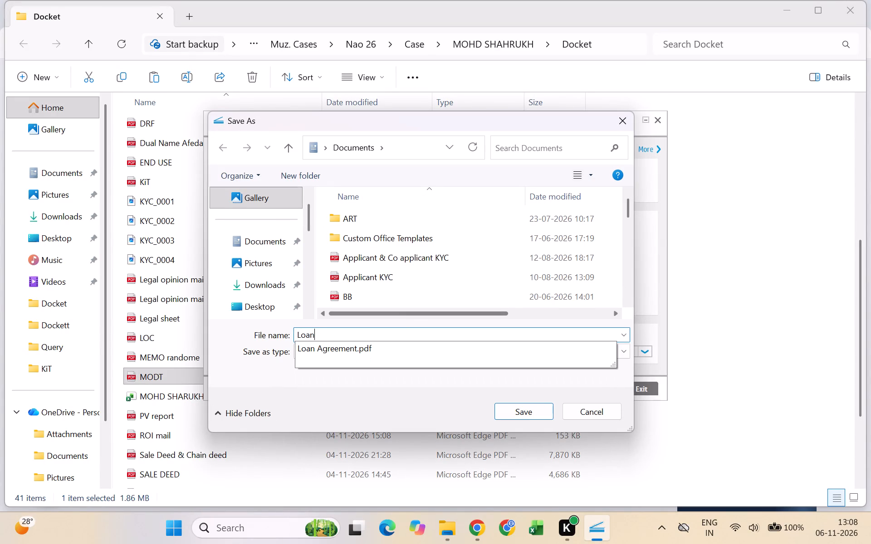
double_click(252, 310)
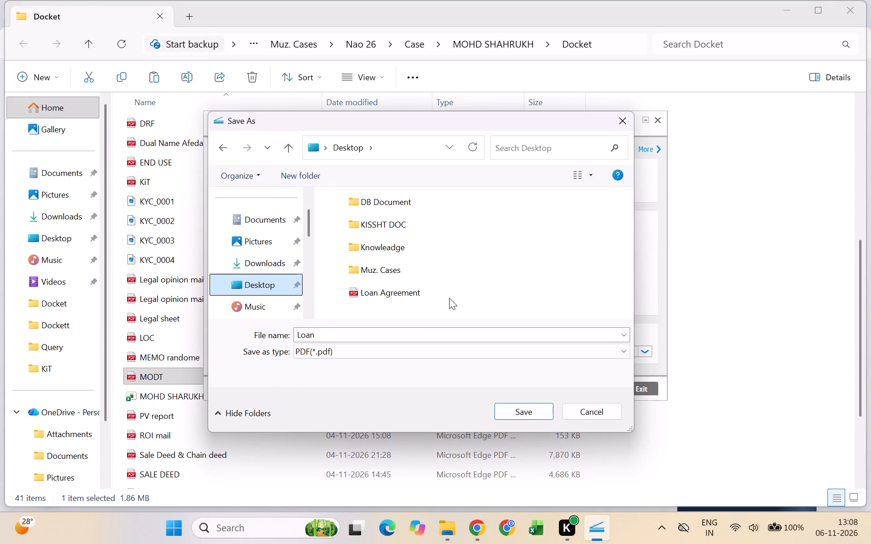
click(394, 293)
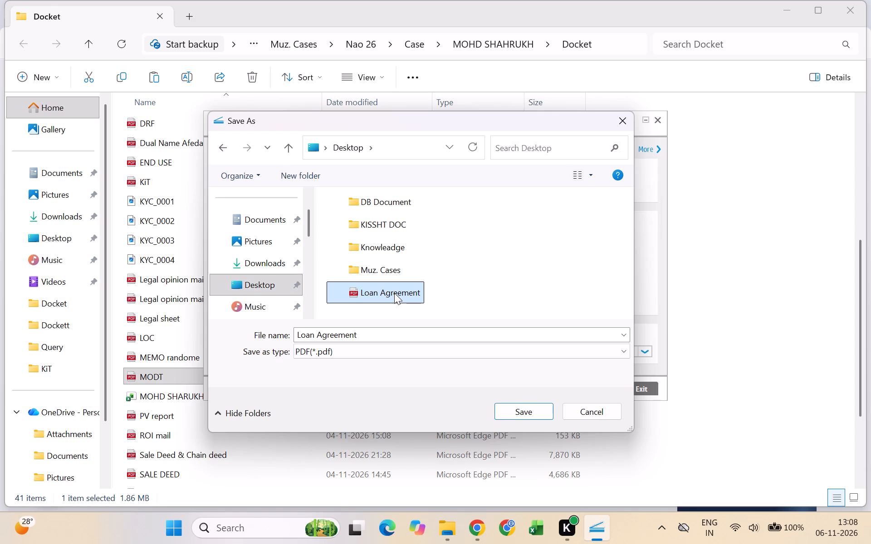
click(524, 416)
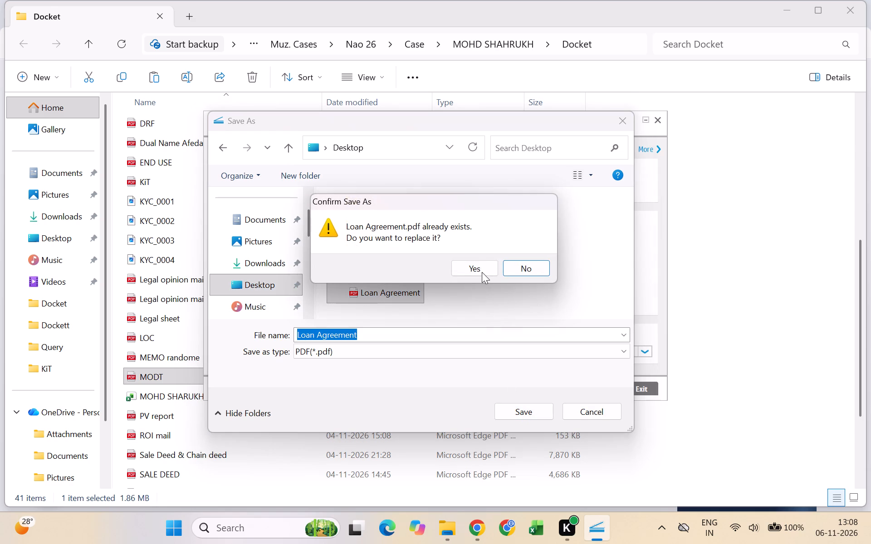
click(481, 266)
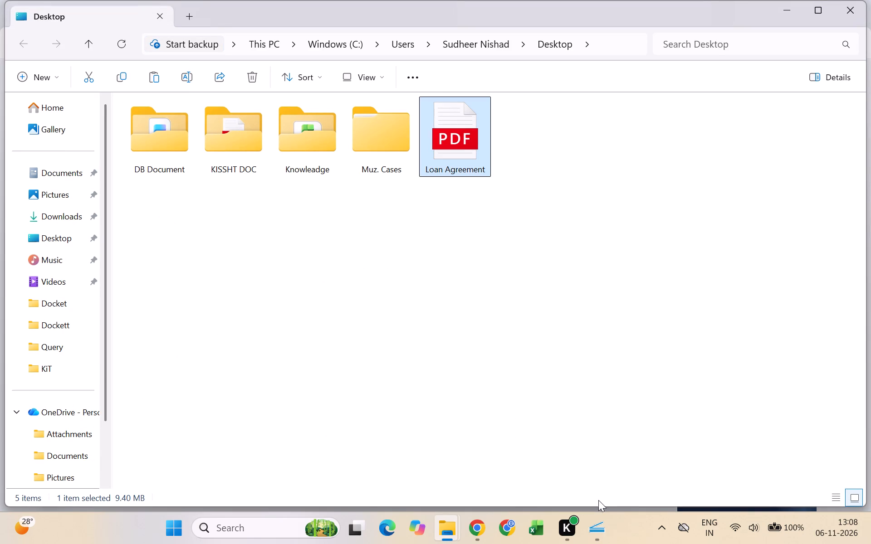
click(598, 529)
click(568, 387)
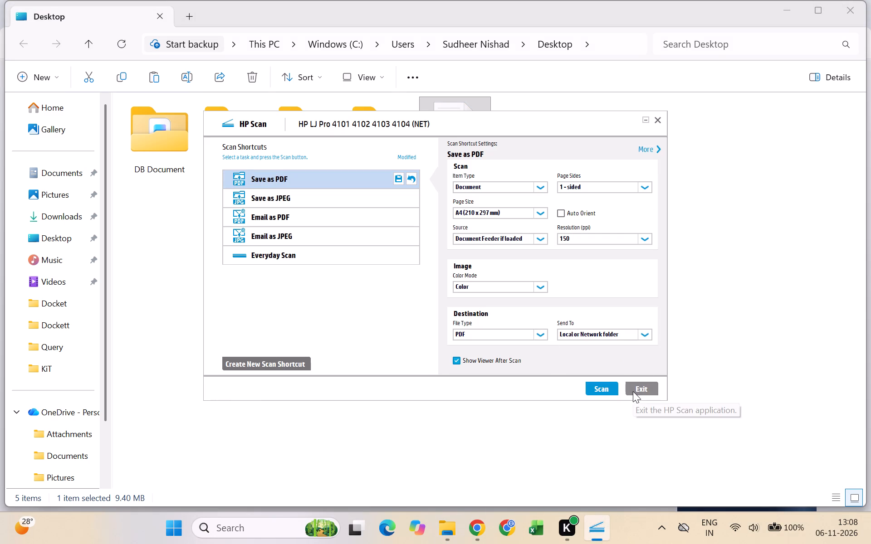
click(599, 388)
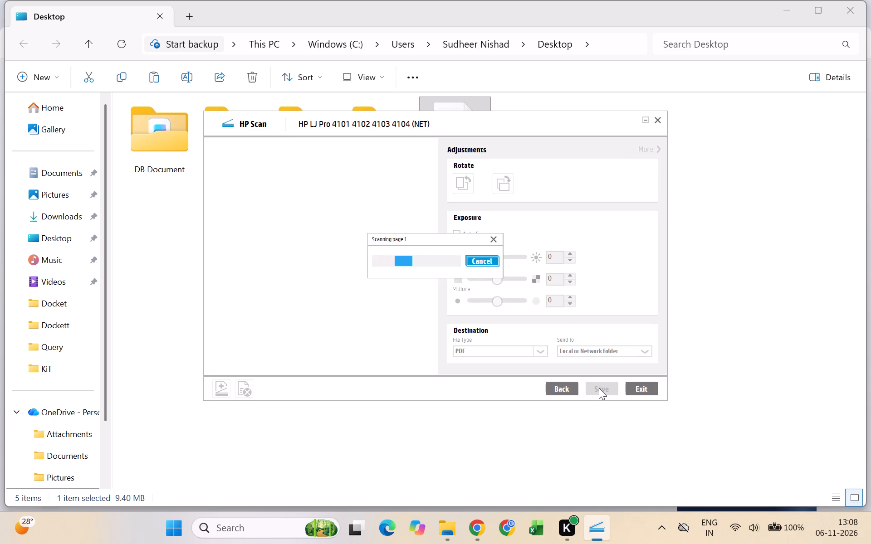
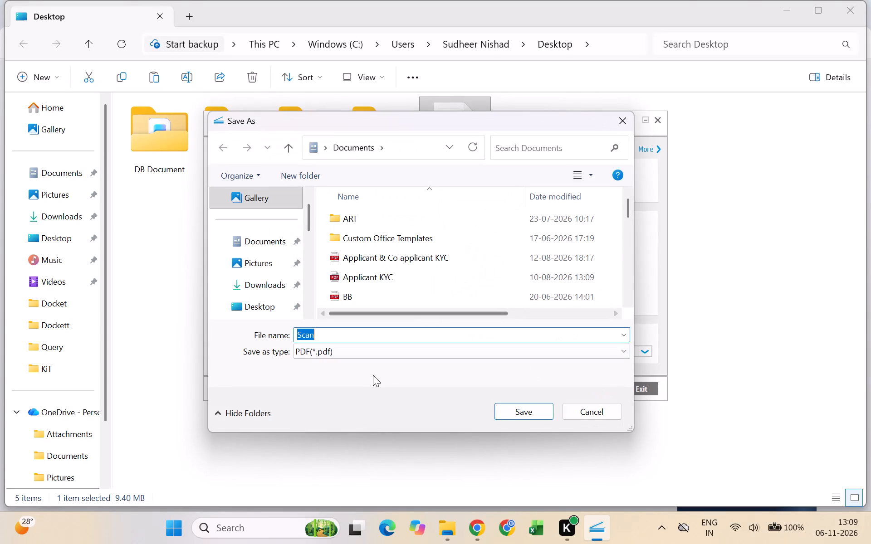
Save the newly scanned document as a PDF named "kit" on the Desktop.
key(BackSpace)
text(kit)
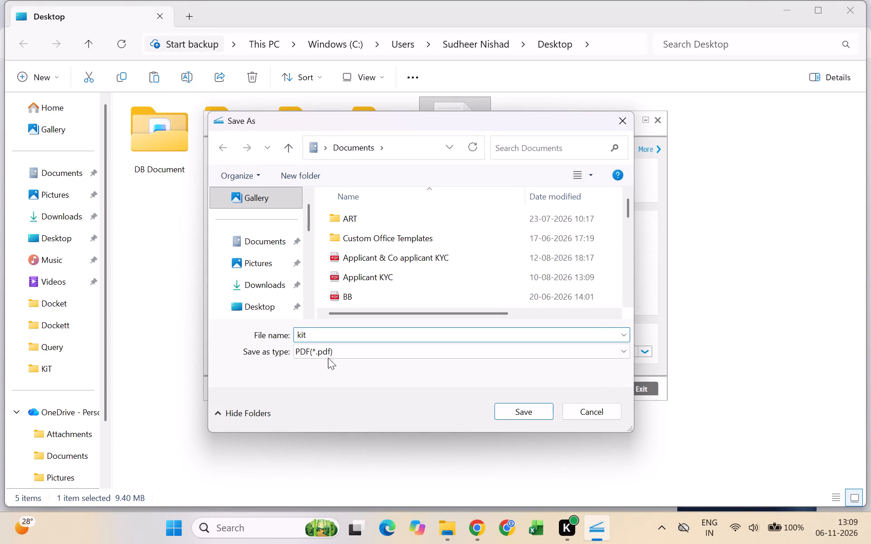
double_click(255, 304)
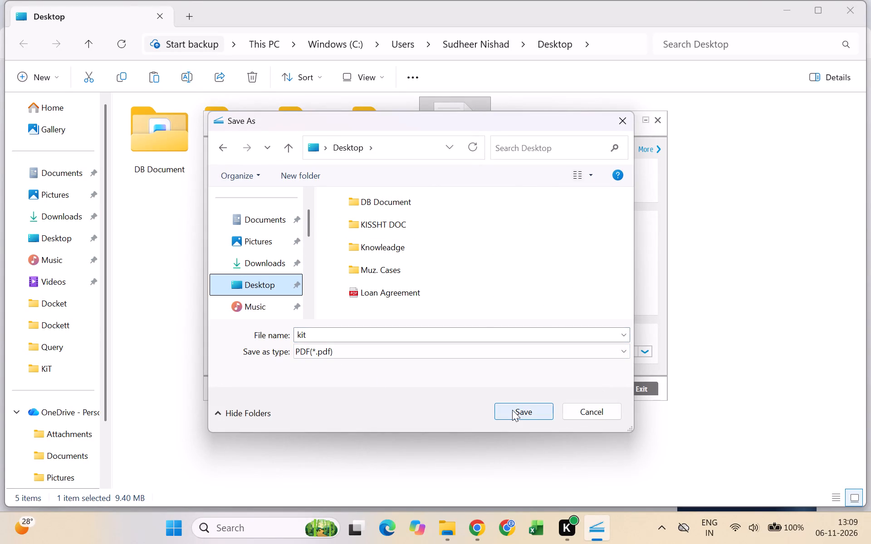
click(512, 410)
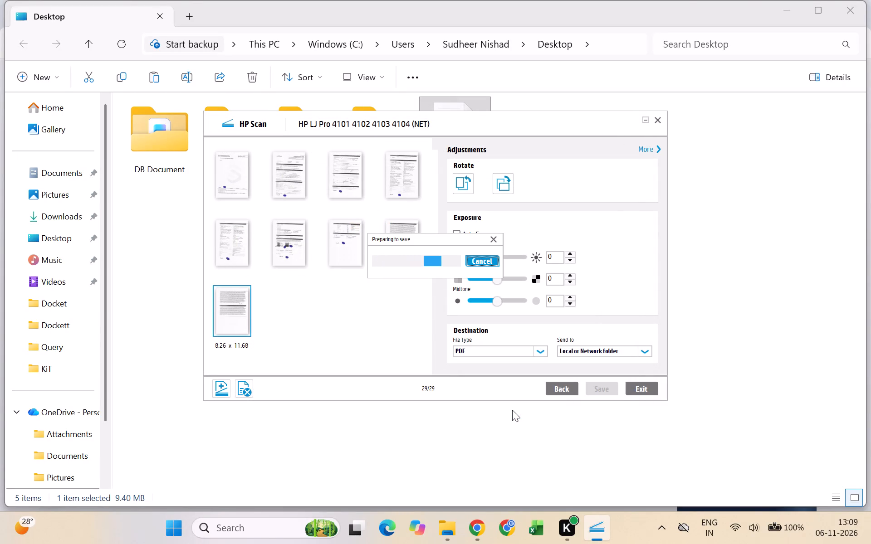
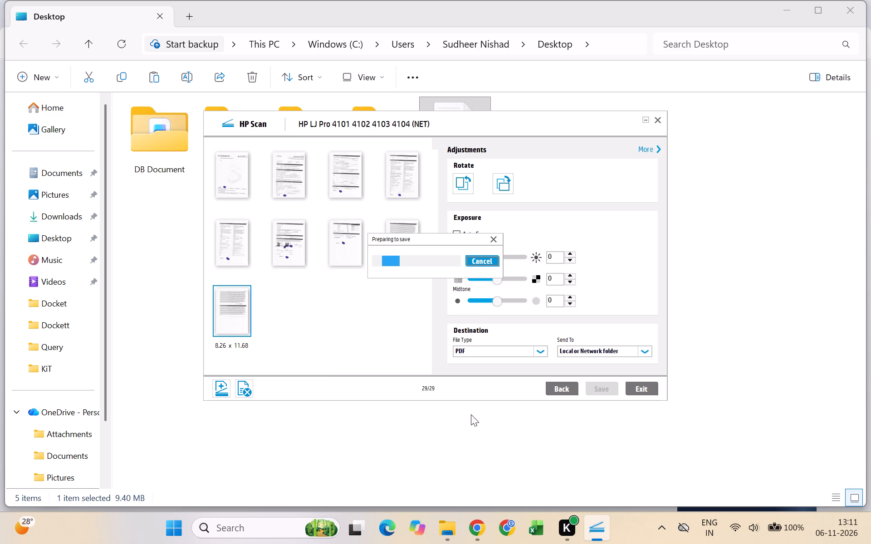
Switch to Chrome and bring up the open "Initiate RCU" email in Gmail.
click(485, 534)
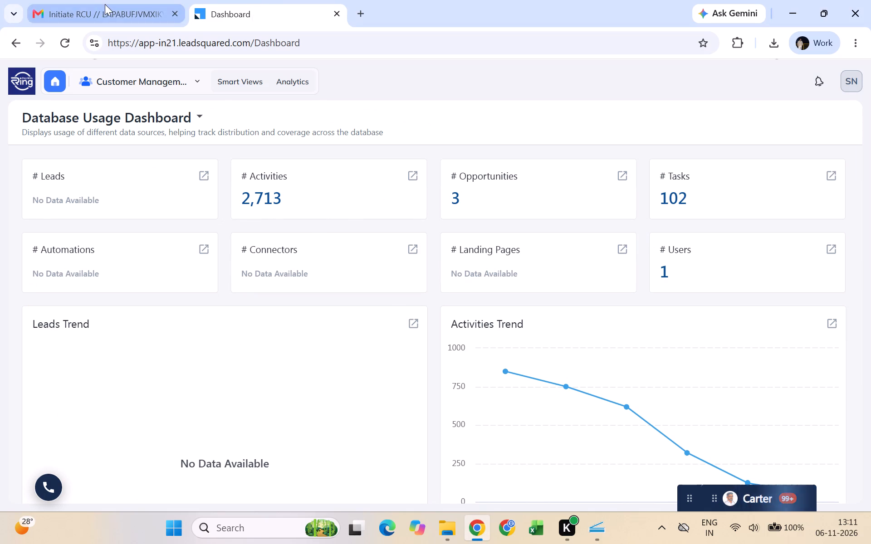
click(105, 4)
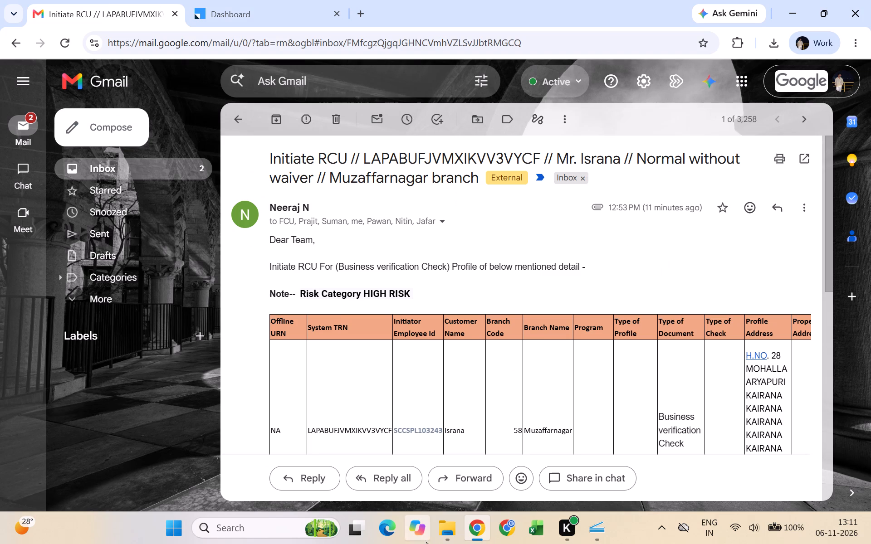
Close all the open File Explorer windows, including the Desktop, Docket and Dockett ones.
click(449, 532)
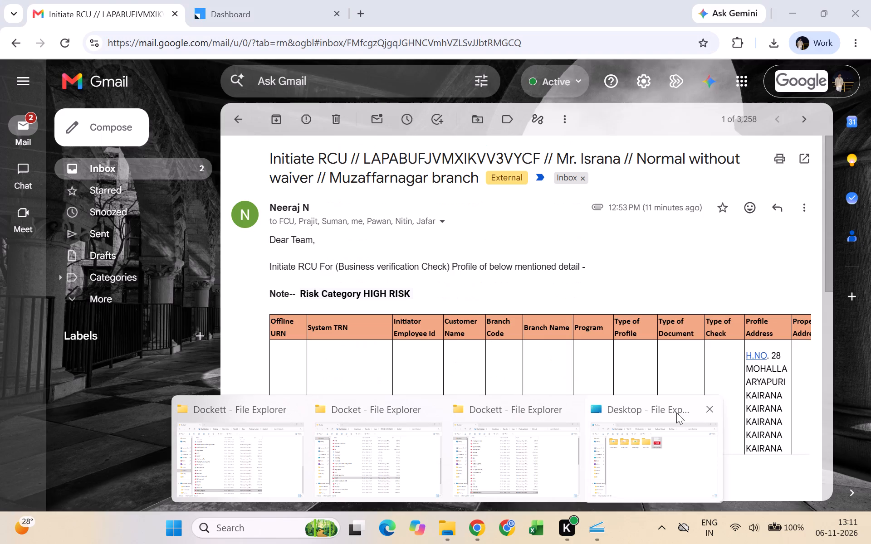
click(710, 406)
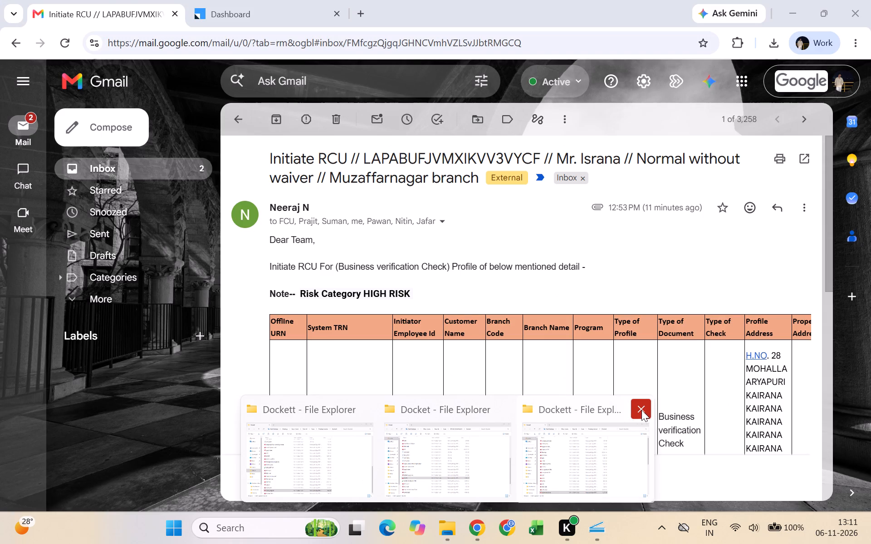
click(641, 409)
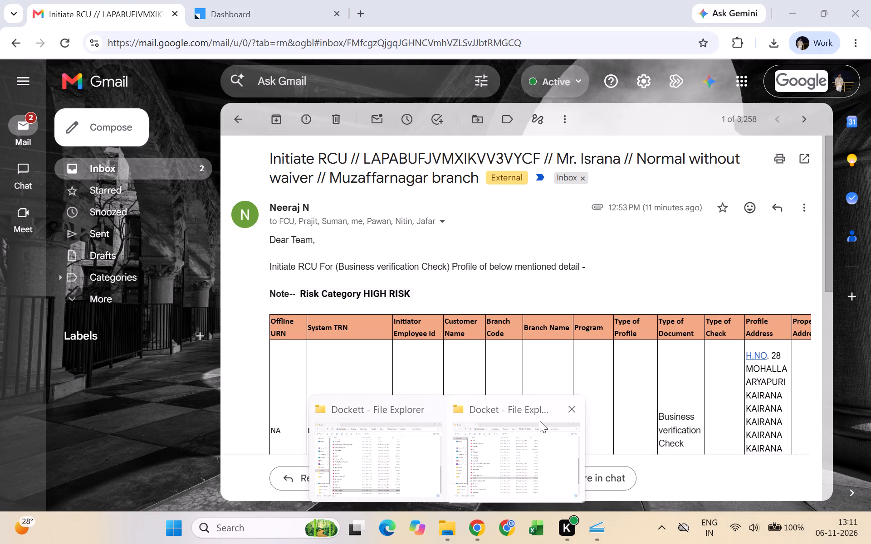
click(575, 404)
click(499, 410)
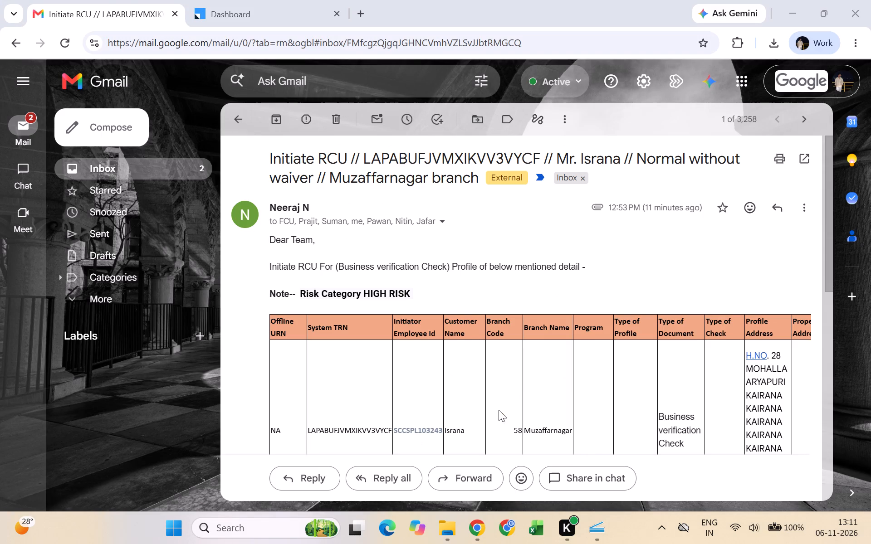
Check the Docket folder in File Explorer, and open the Vetting Report PDF from the Dockett folder.
click(455, 541)
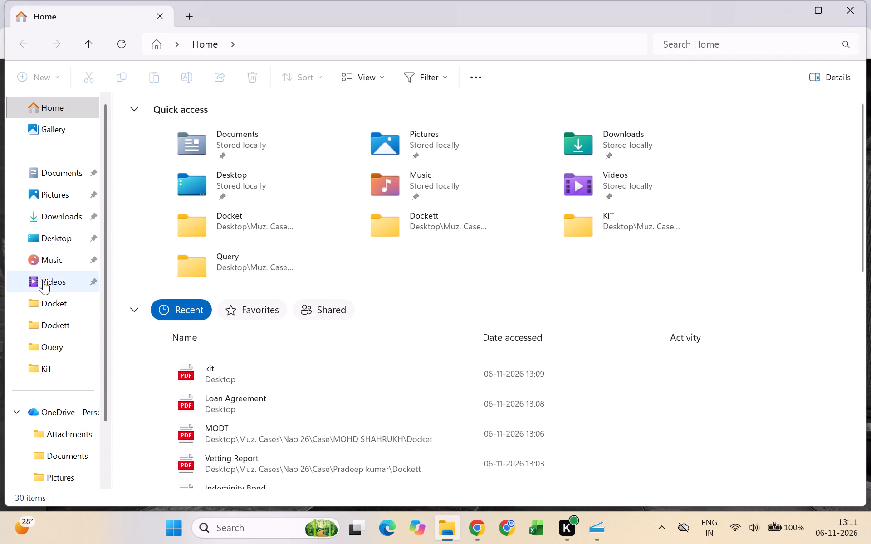
double_click(65, 306)
scroll(278, 350, down, 7)
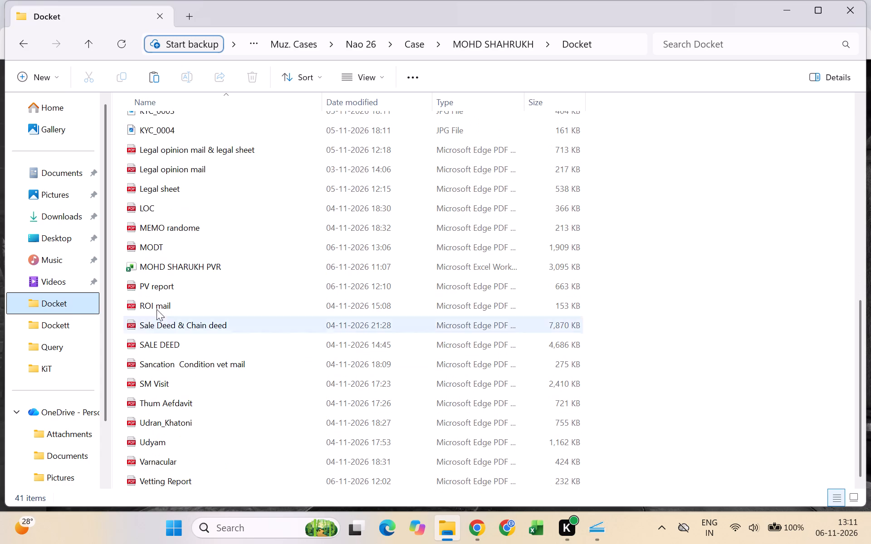
scroll(210, 325, down, 9)
double_click(85, 321)
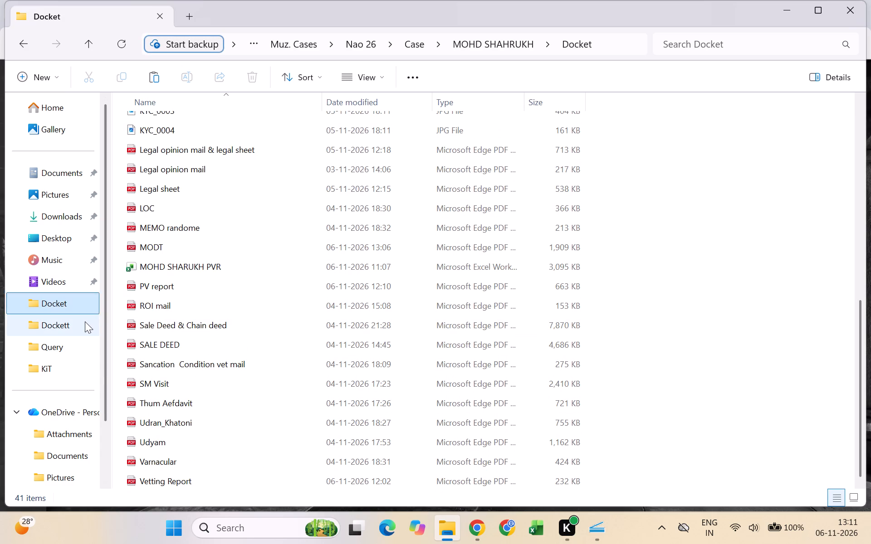
scroll(237, 411, down, 13)
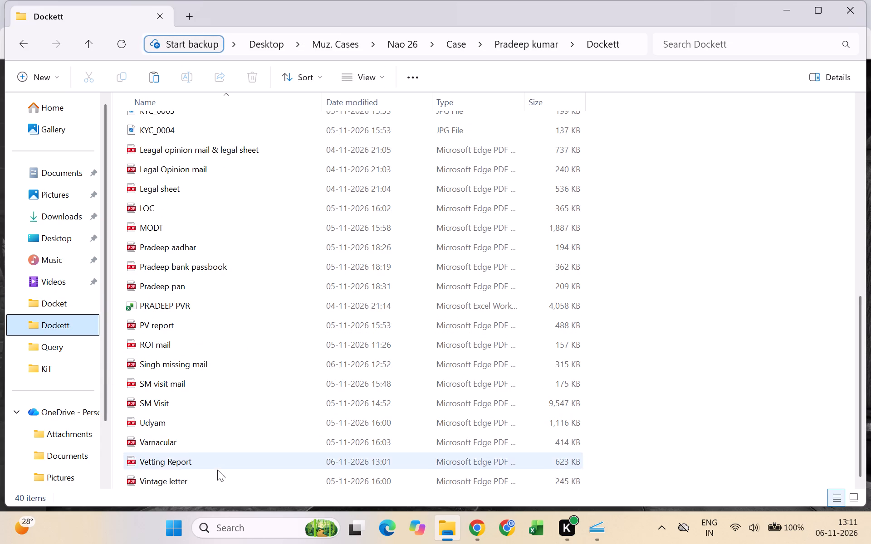
double_click(221, 464)
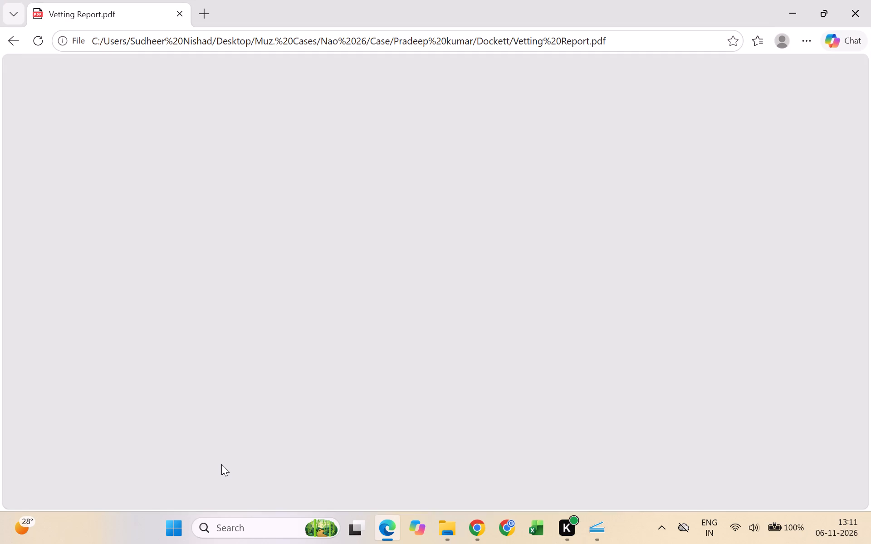
Set up a print job for the Vetting Report with 2 copies.
key(ctrl+p)
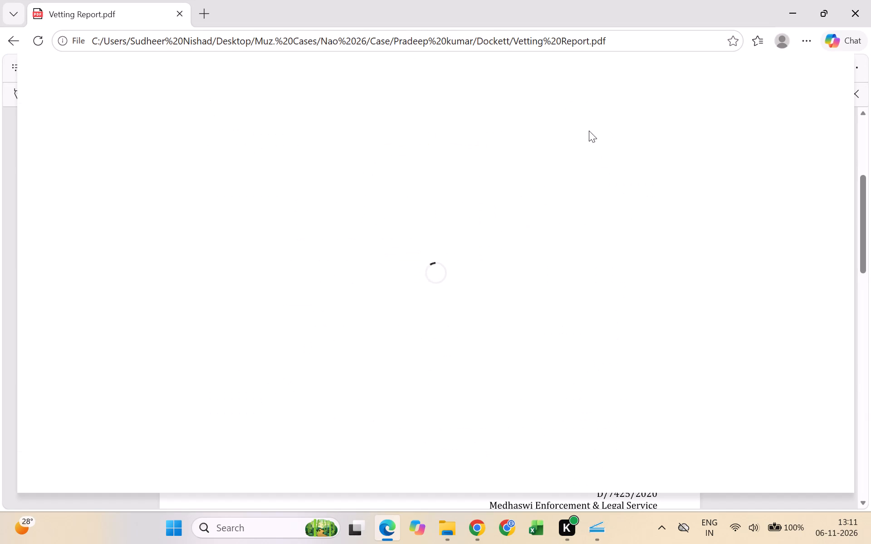
scroll(109, 339, down, 8)
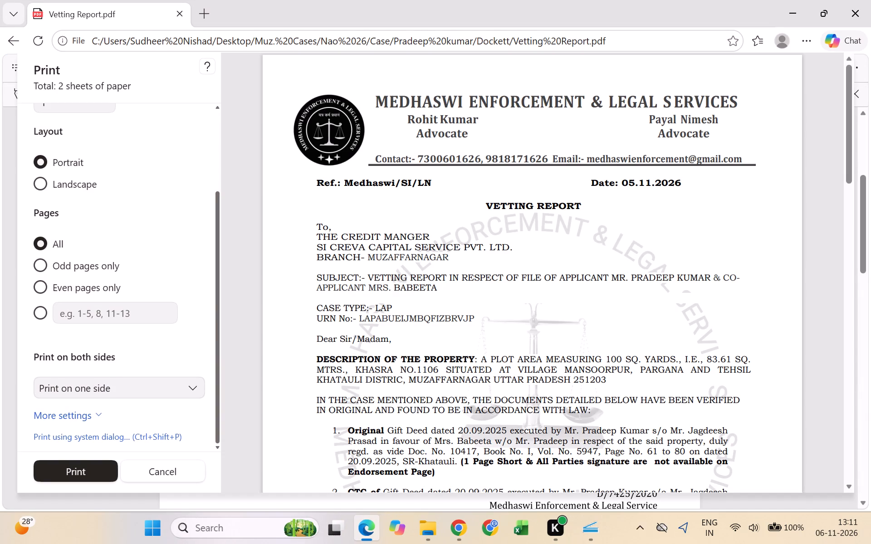
scroll(85, 214, up, 1)
click(64, 211)
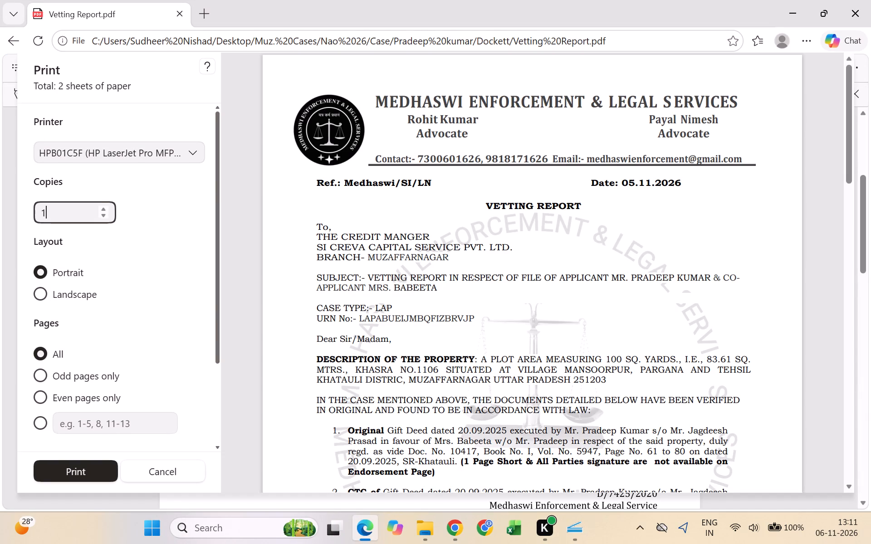
key(BackSpace)
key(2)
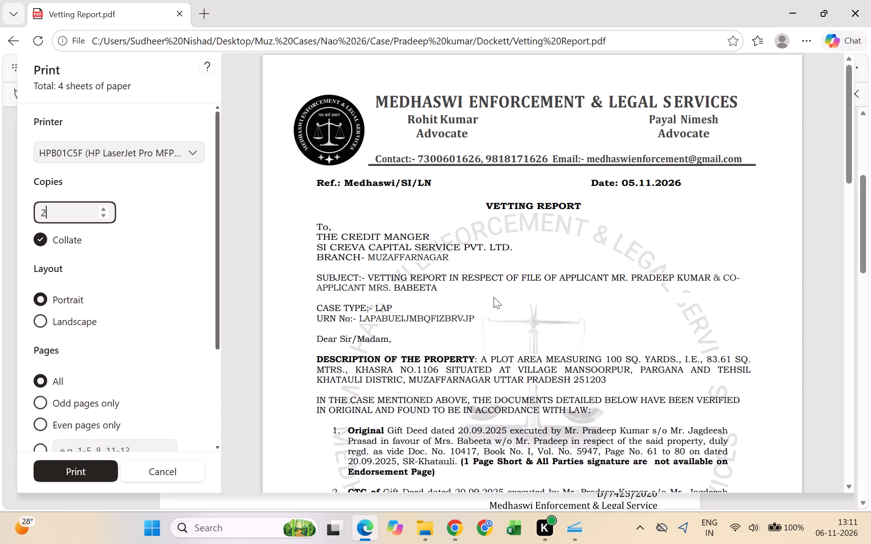
scroll(368, 379, down, 1)
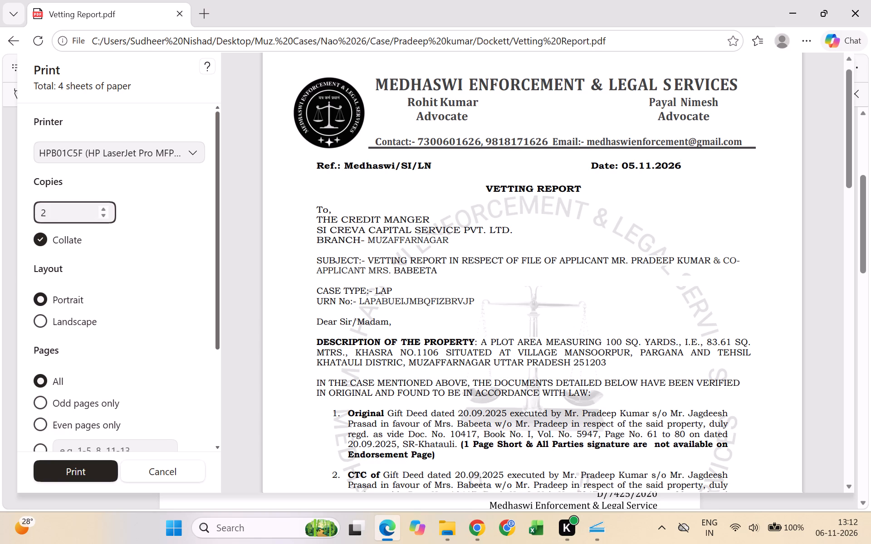
Print two collated copies of all pages of the Vetting Report in portrait, one-sided, and close the PDF.
scroll(520, 378, down, 1)
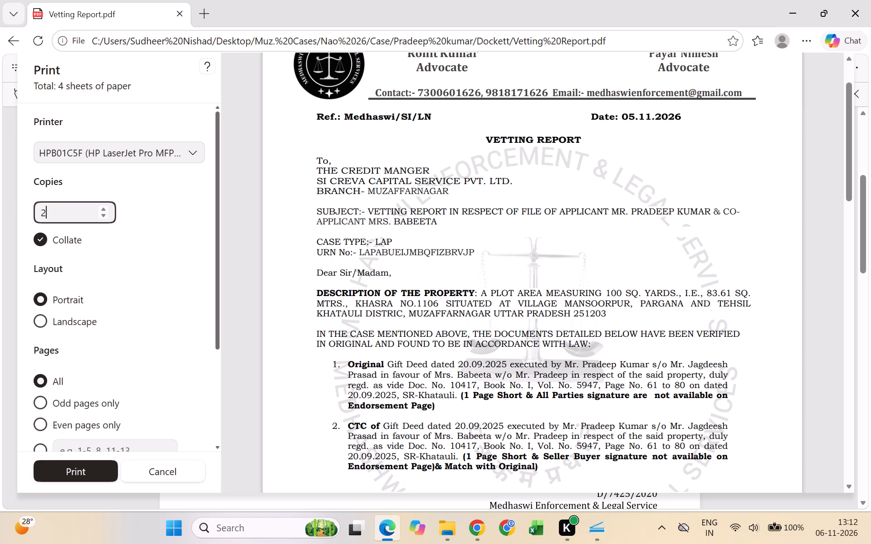
scroll(81, 376, down, 6)
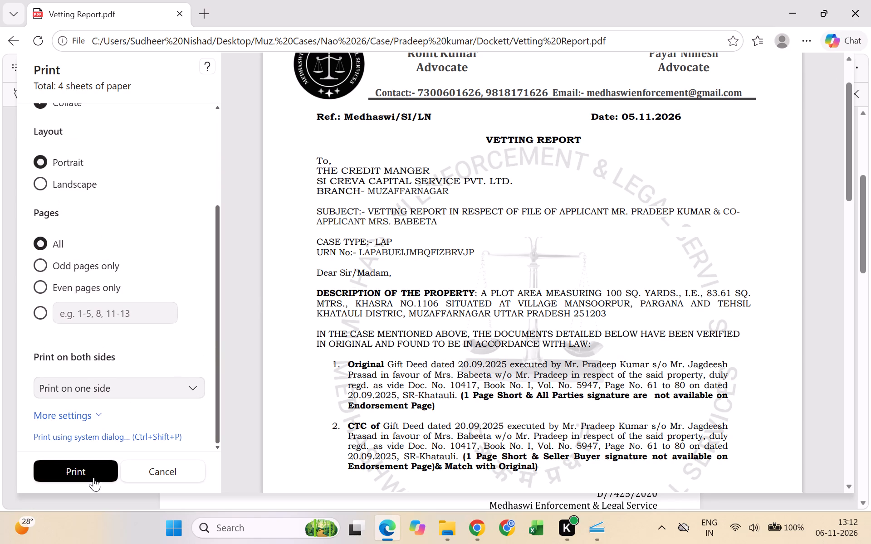
click(90, 466)
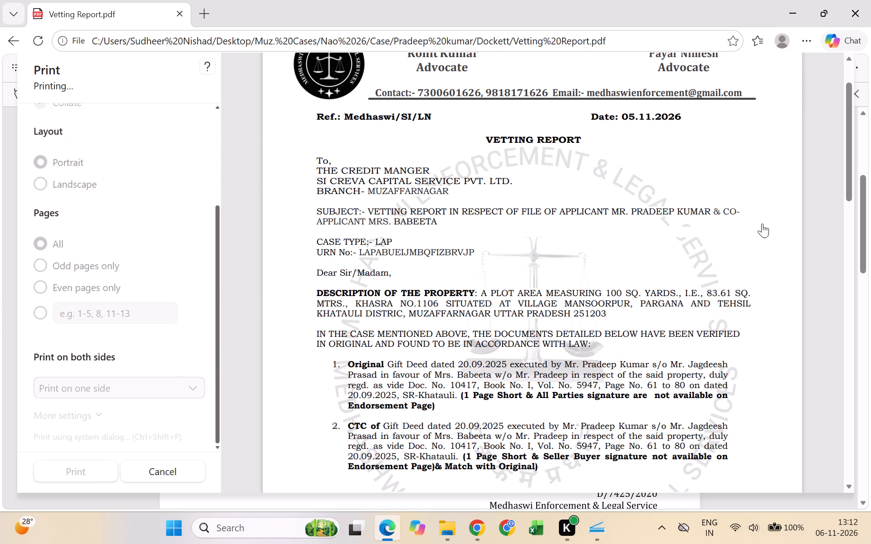
click(860, 10)
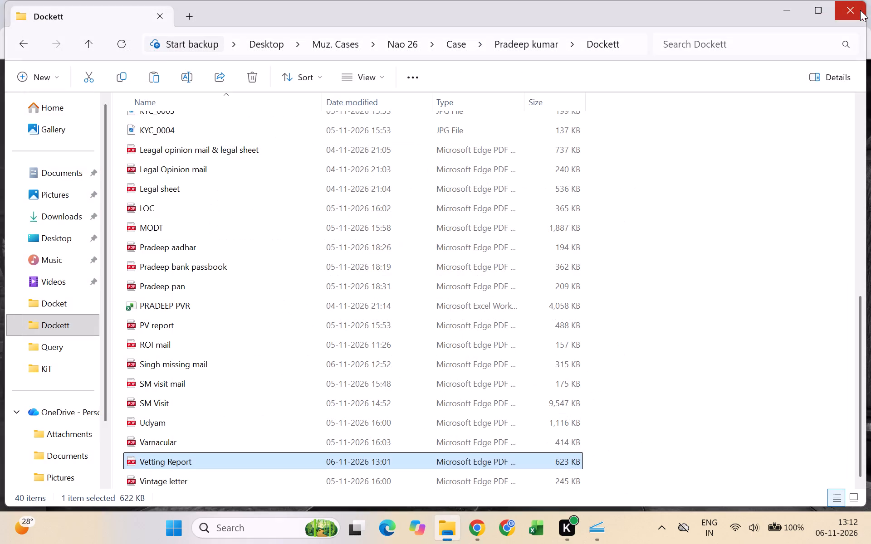
Switch to HP Scan to check the save progress of the scanned document.
scroll(253, 354, down, 2)
scroll(238, 411, down, 7)
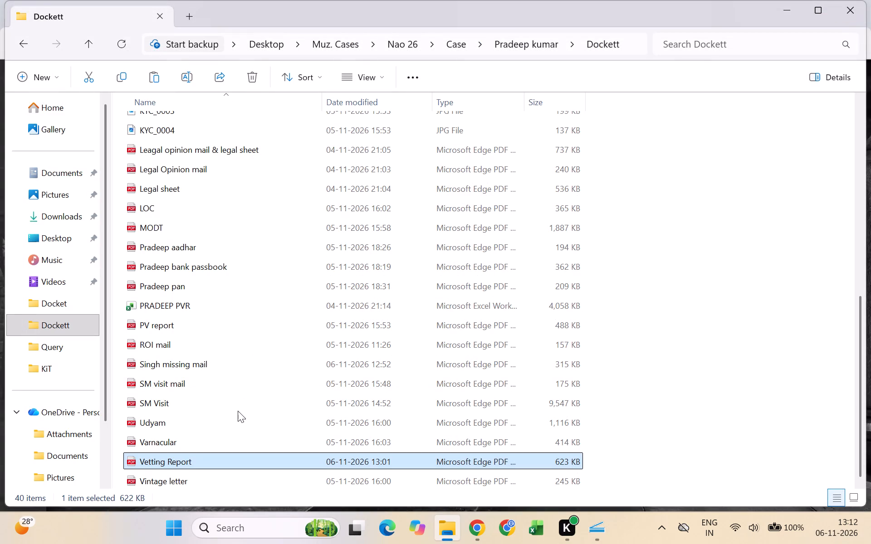
click(600, 535)
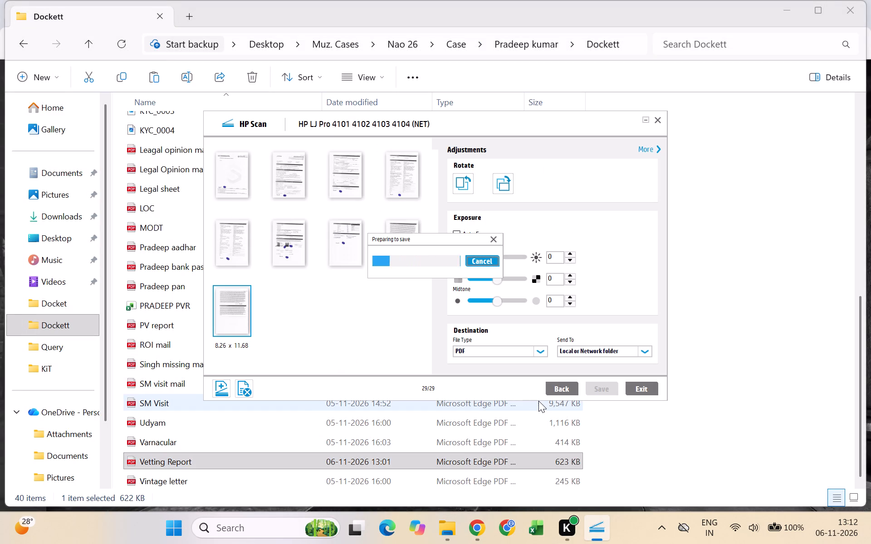
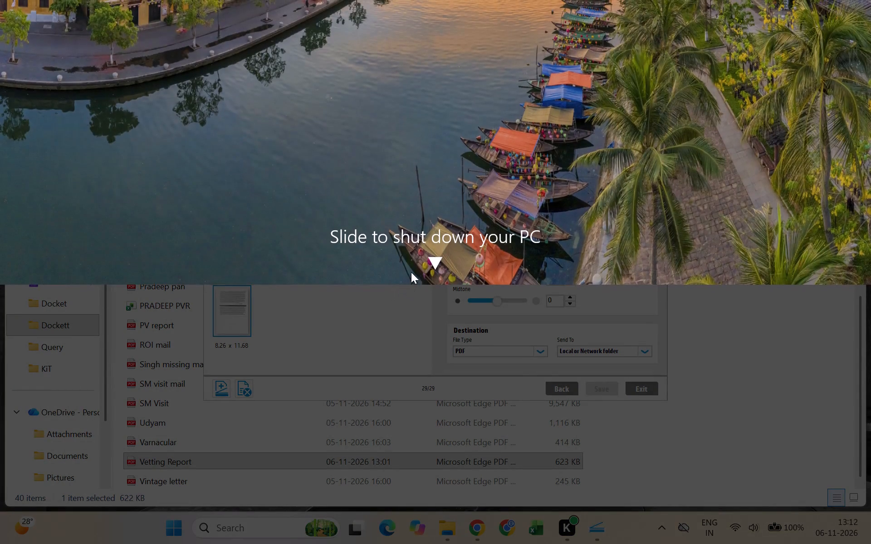
Accept the shutdown prompt to shut down the PC.
click(414, 266)
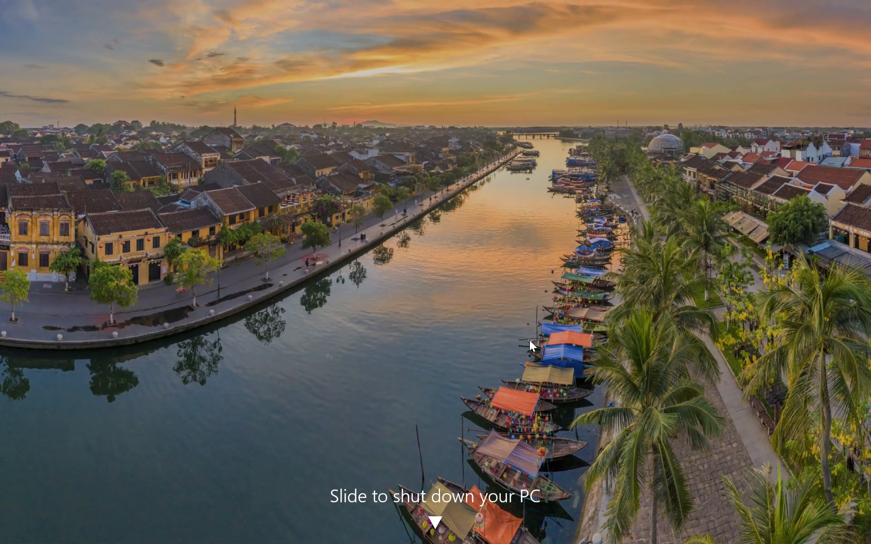